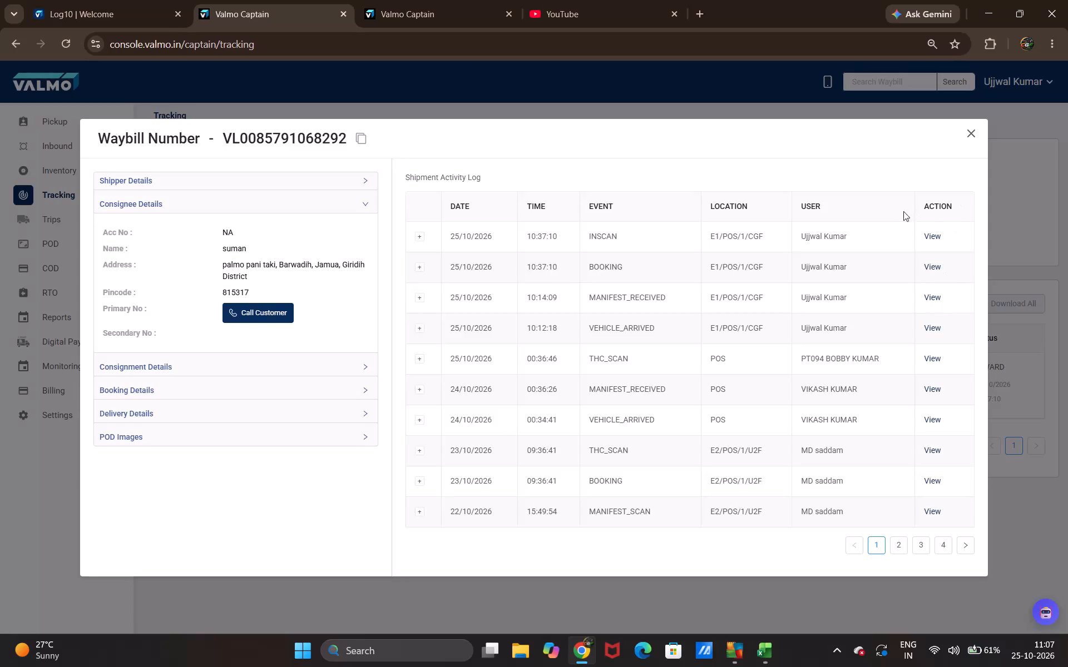
Close the waybill details and open the Manage Reverse Pickup page of the Pickup section.
click(971, 132)
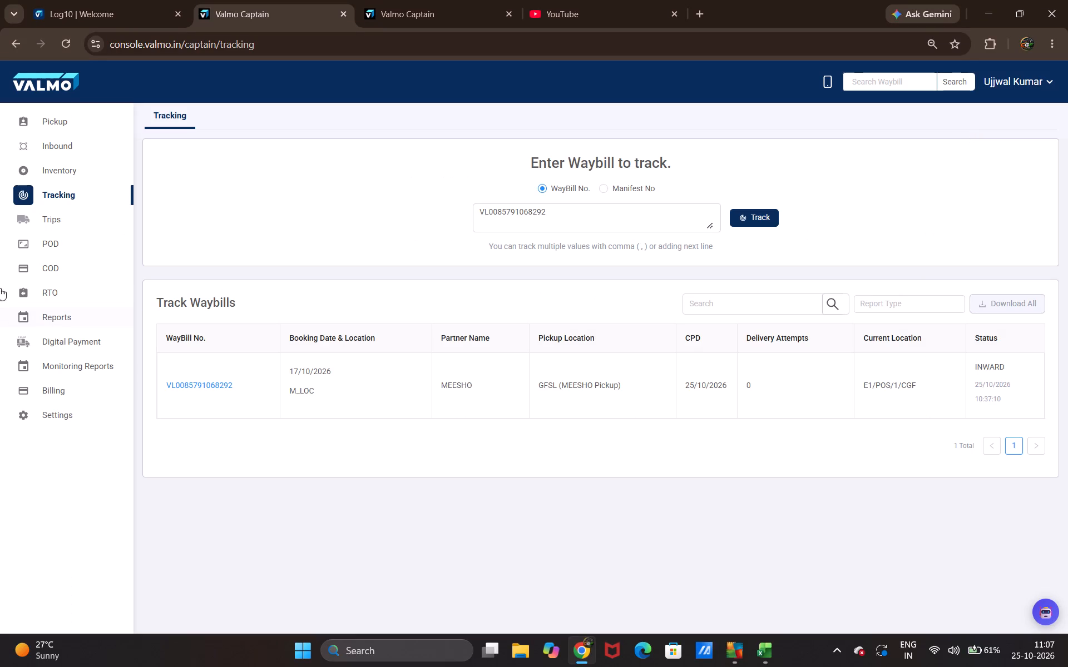
click(53, 124)
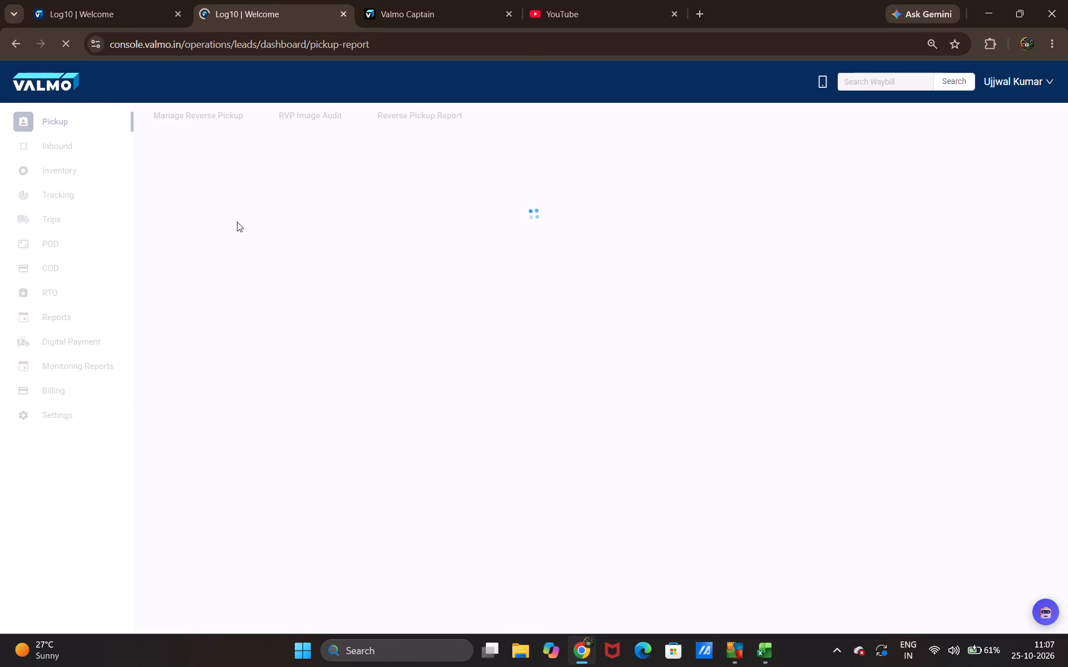
click(174, 115)
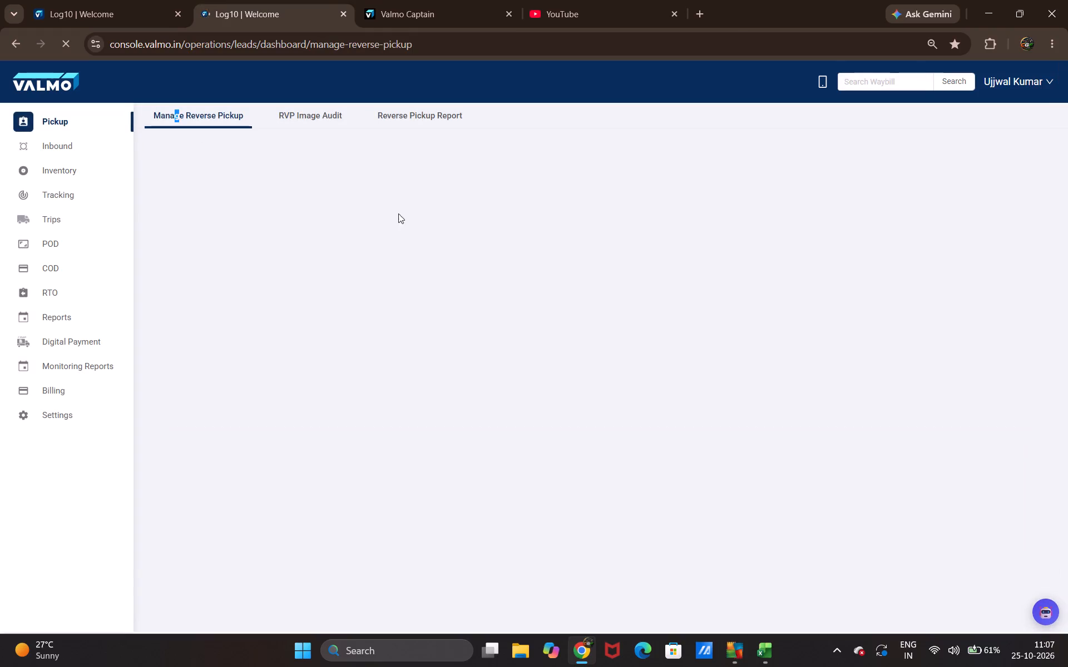
Review the reverse pickup list for unassigned shipments and the recommended FE of each.
scroll(542, 396, down, 2)
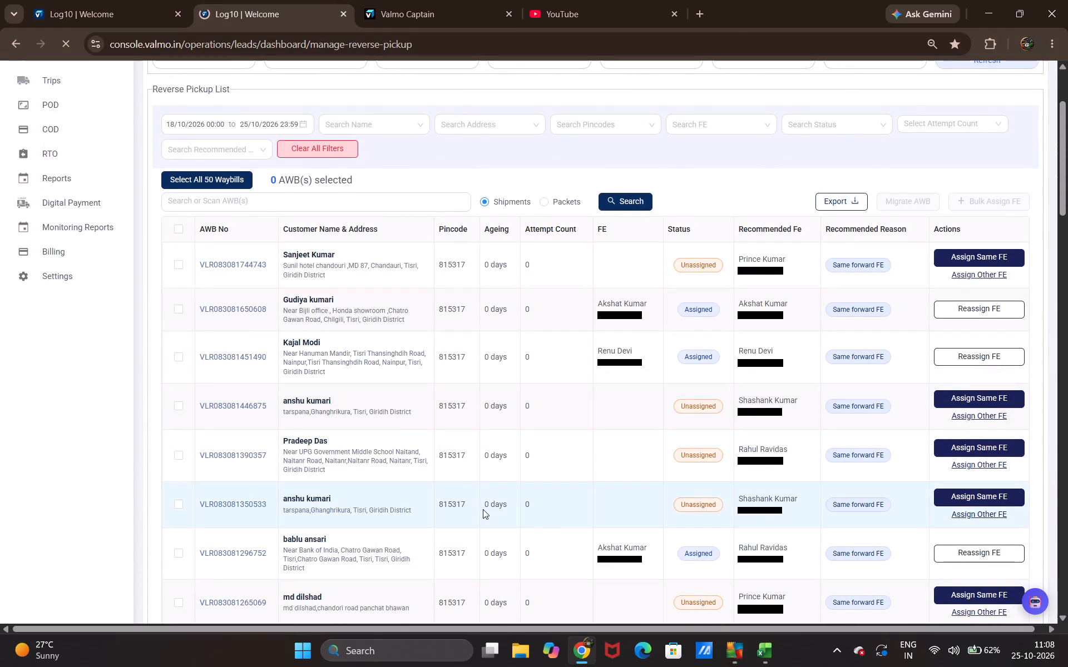
scroll(540, 519, down, 4)
scroll(540, 519, up, 3)
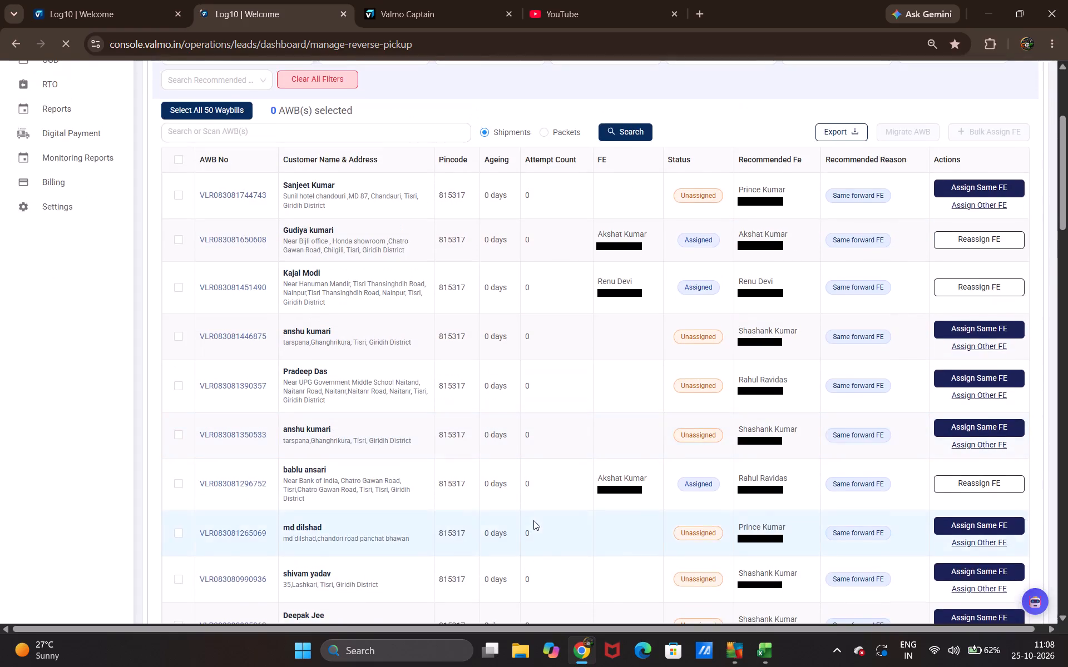
scroll(540, 522, down, 3)
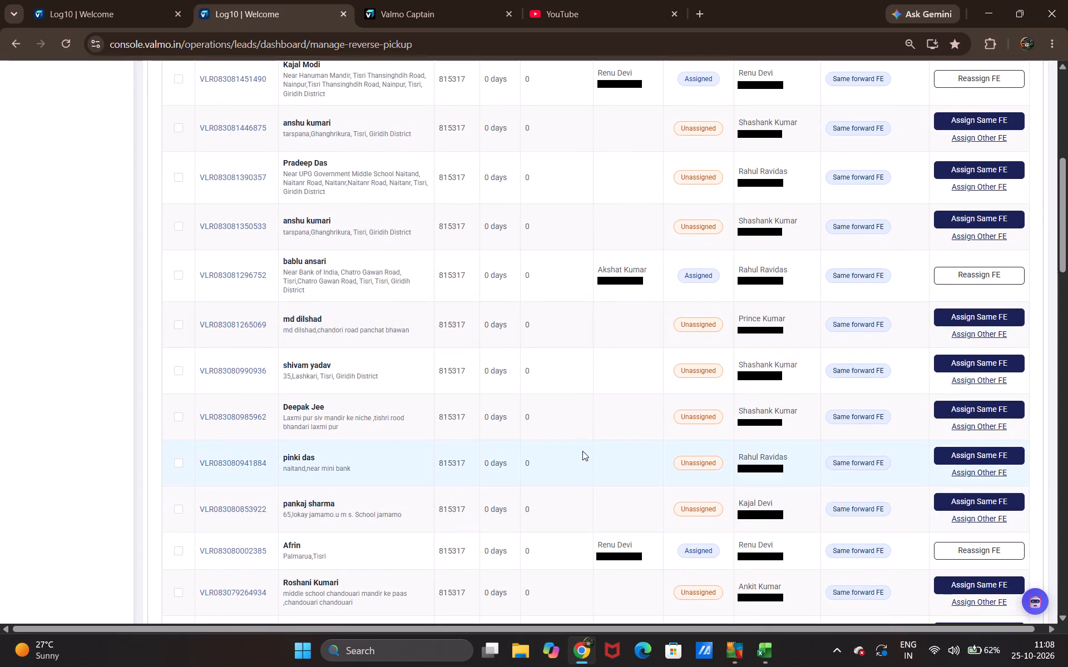
scroll(603, 446, down, 1)
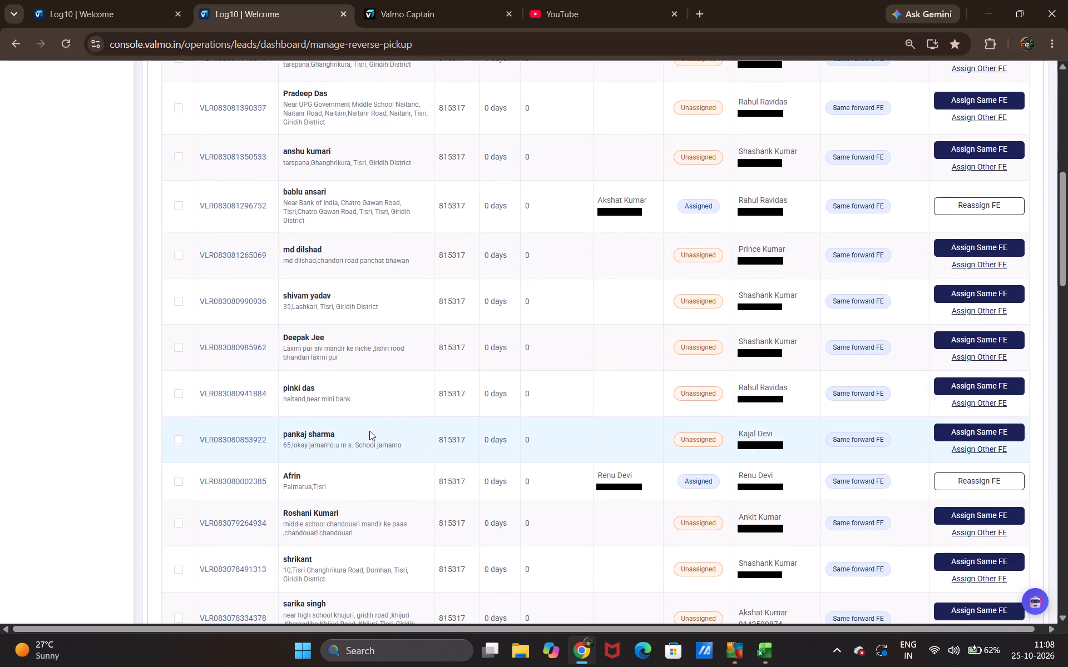
scroll(764, 394, down, 3)
scroll(763, 395, up, 2)
scroll(763, 395, down, 3)
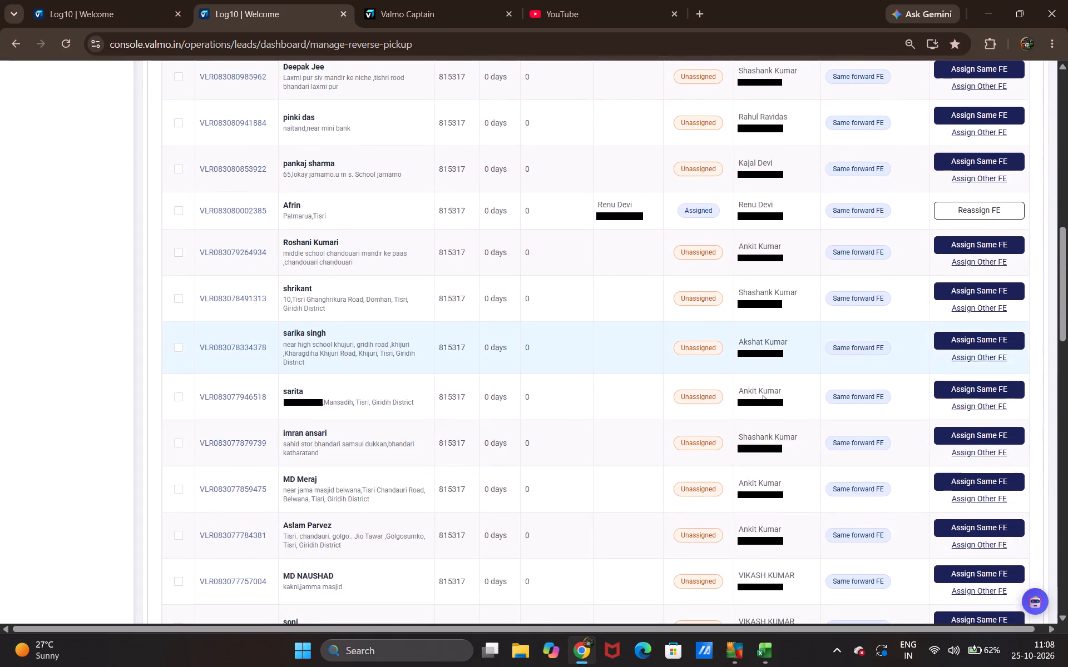
scroll(763, 395, up, 11)
scroll(763, 395, down, 16)
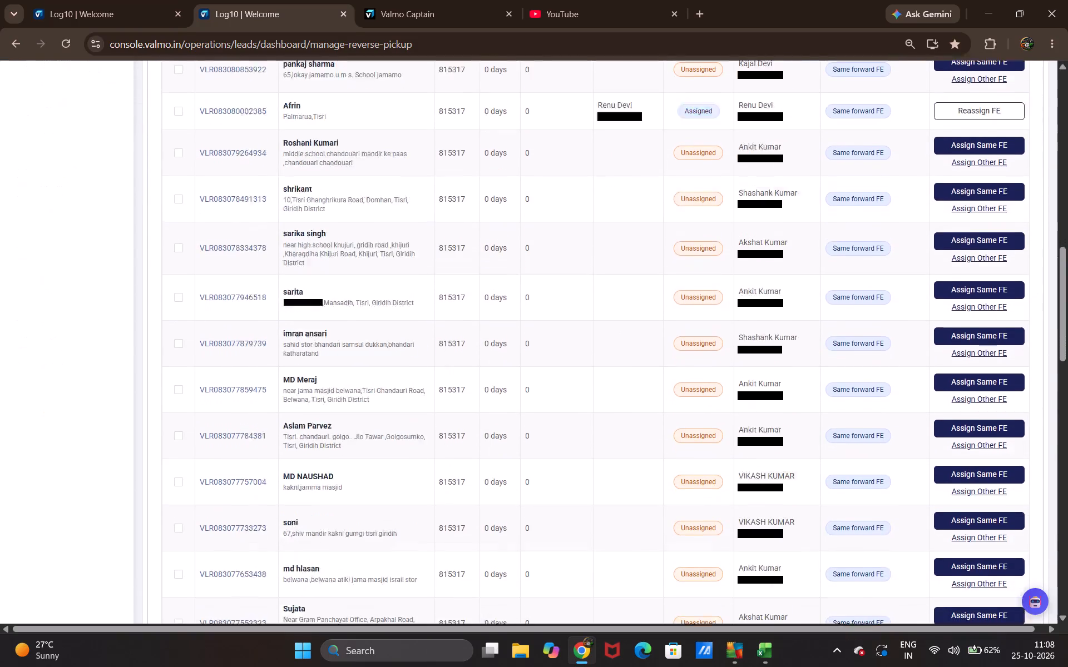
scroll(763, 395, down, 12)
scroll(751, 459, down, 5)
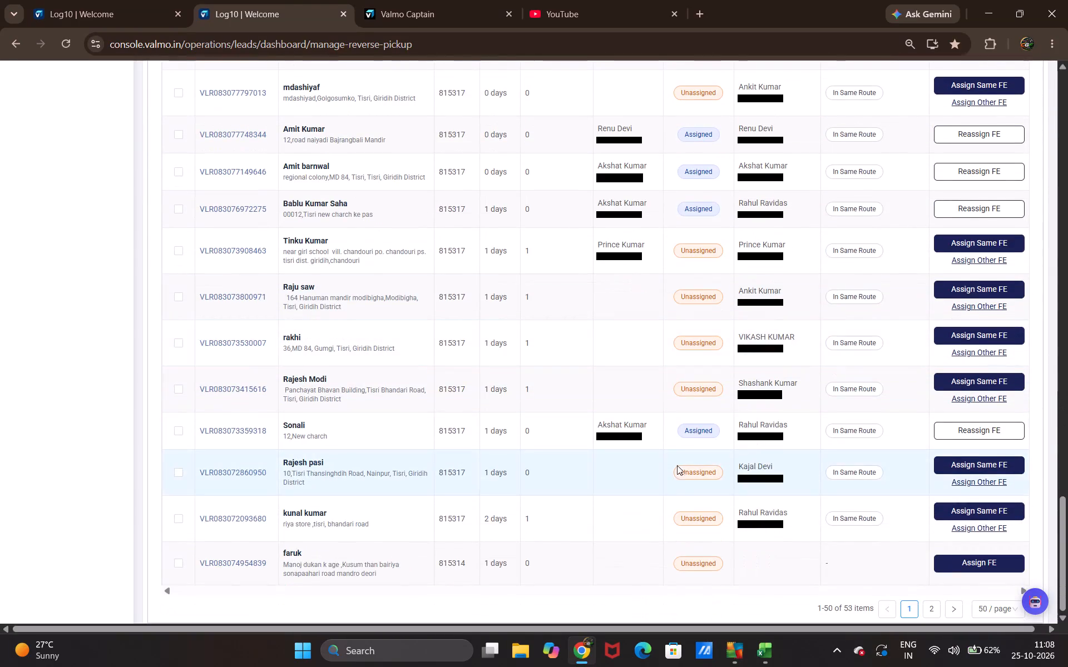
scroll(782, 486, up, 2)
scroll(775, 570, up, 3)
scroll(774, 568, down, 2)
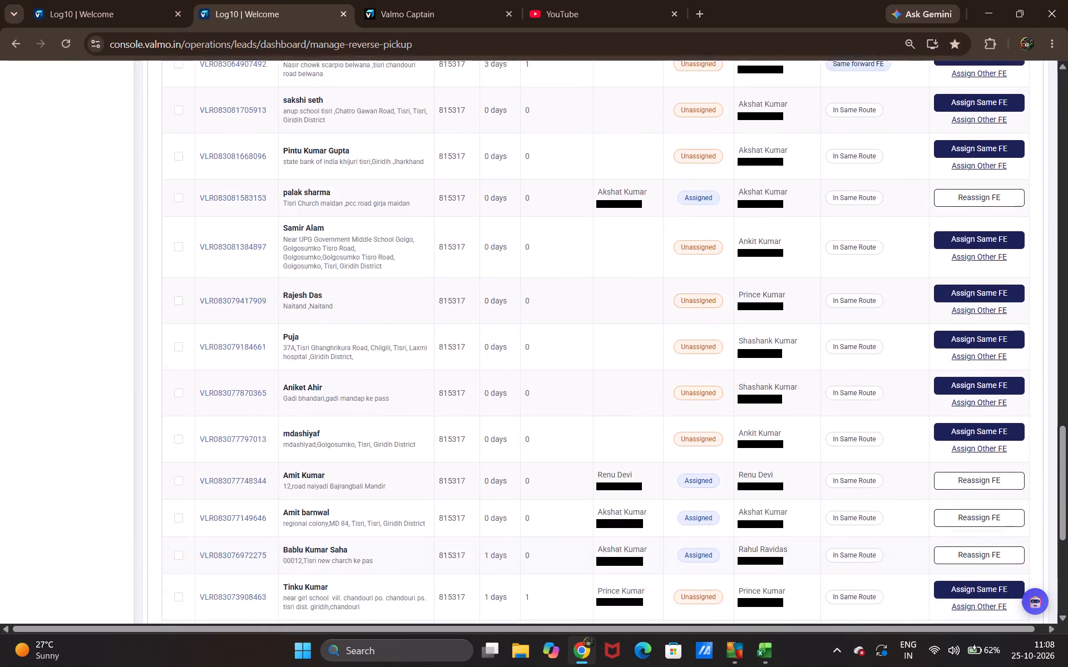
scroll(773, 568, down, 2)
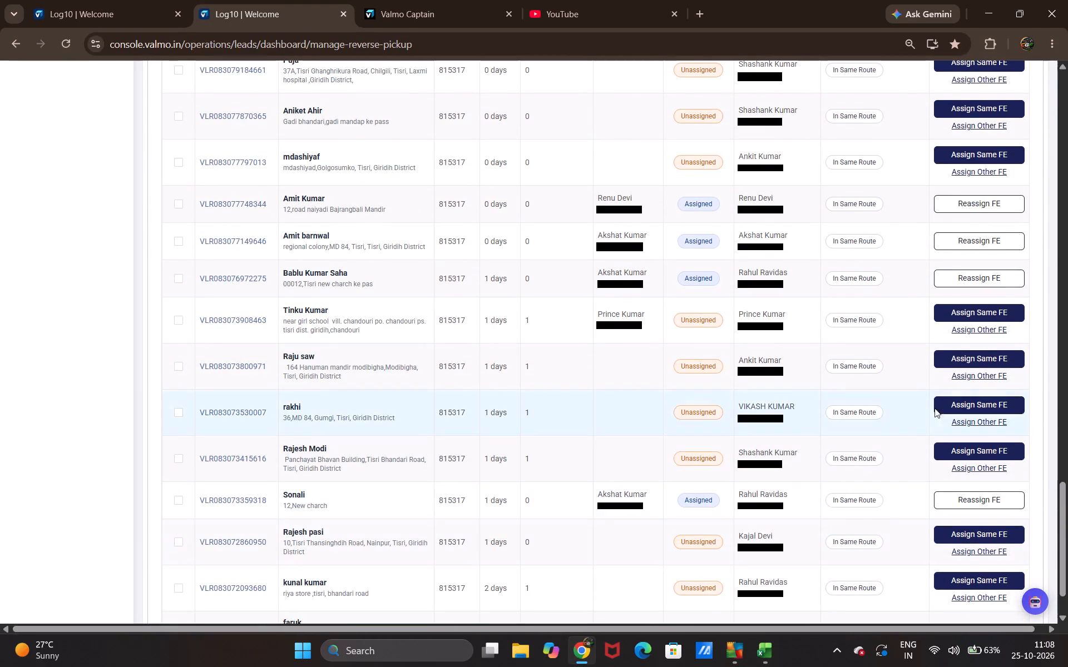
click(981, 358)
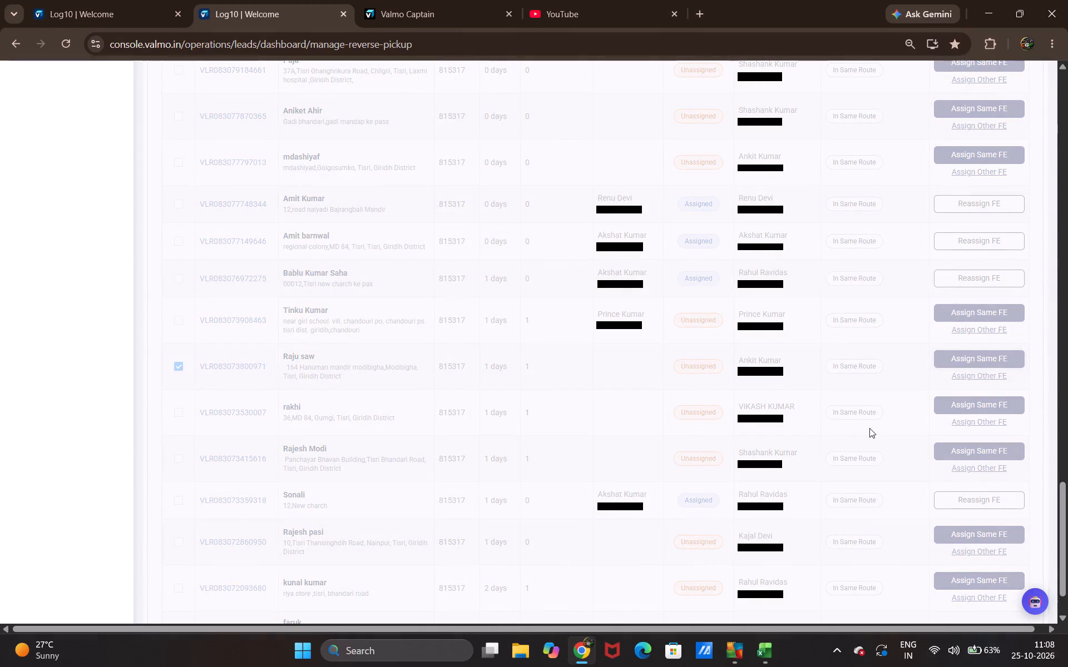
scroll(871, 428, down, 4)
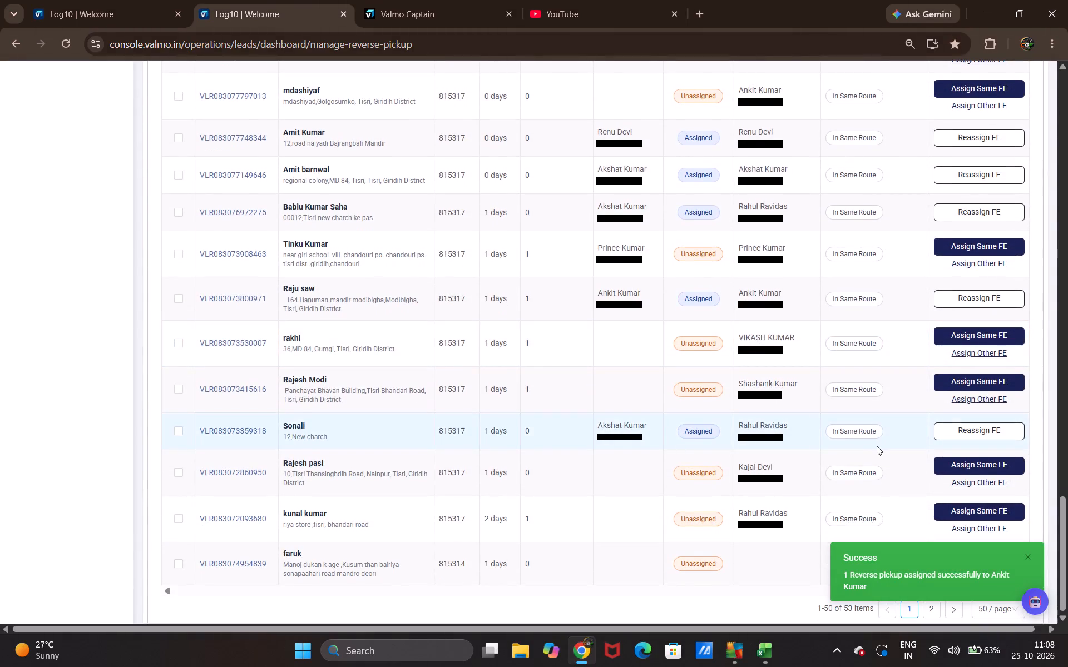
scroll(859, 458, up, 4)
scroll(811, 454, up, 1)
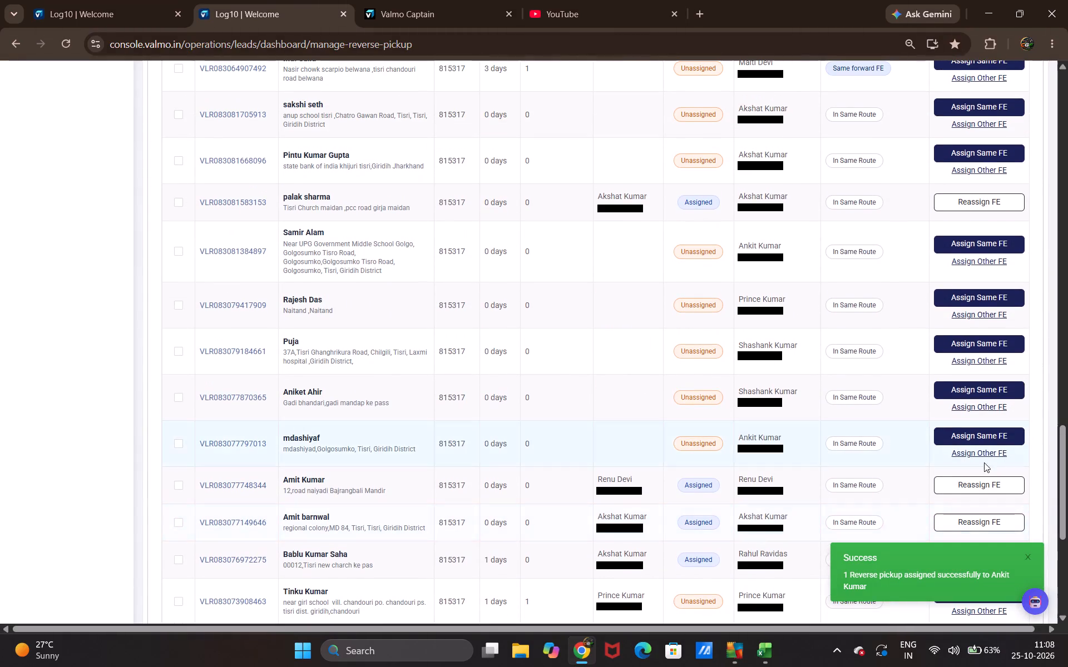
click(990, 435)
scroll(864, 440, up, 1)
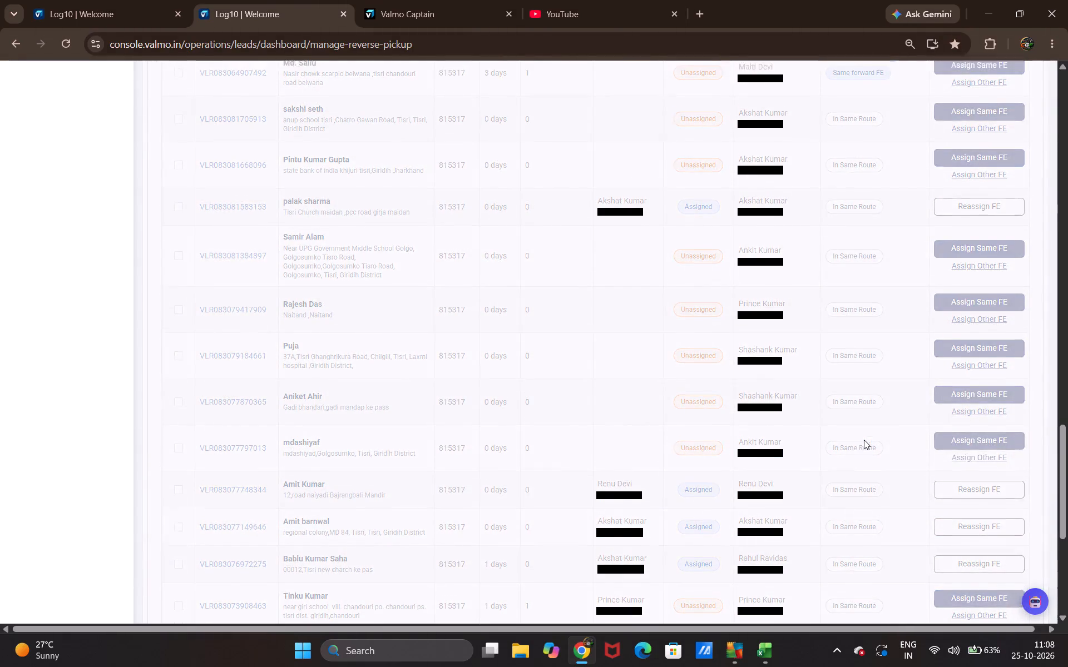
scroll(733, 446, up, 2)
click(947, 451)
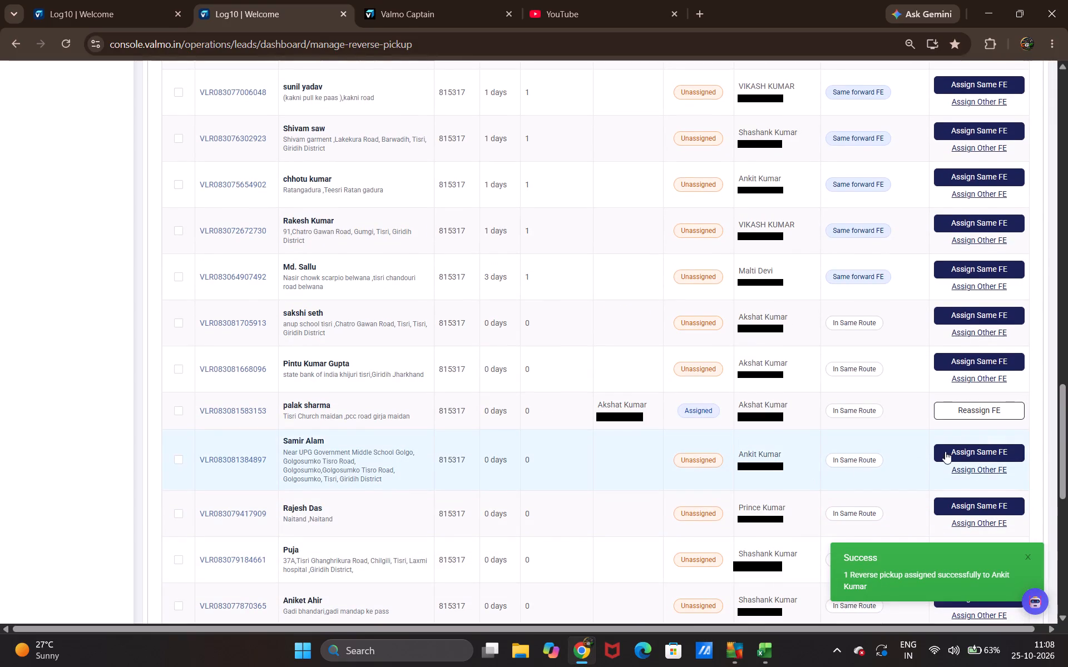
scroll(854, 455, up, 1)
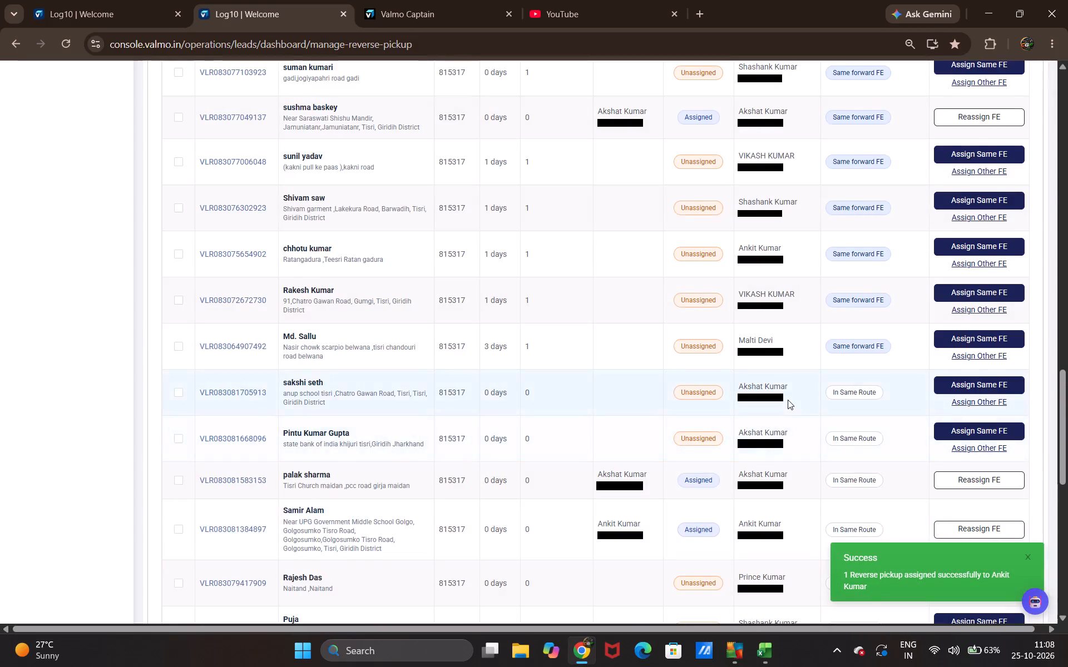
scroll(788, 400, up, 2)
click(955, 381)
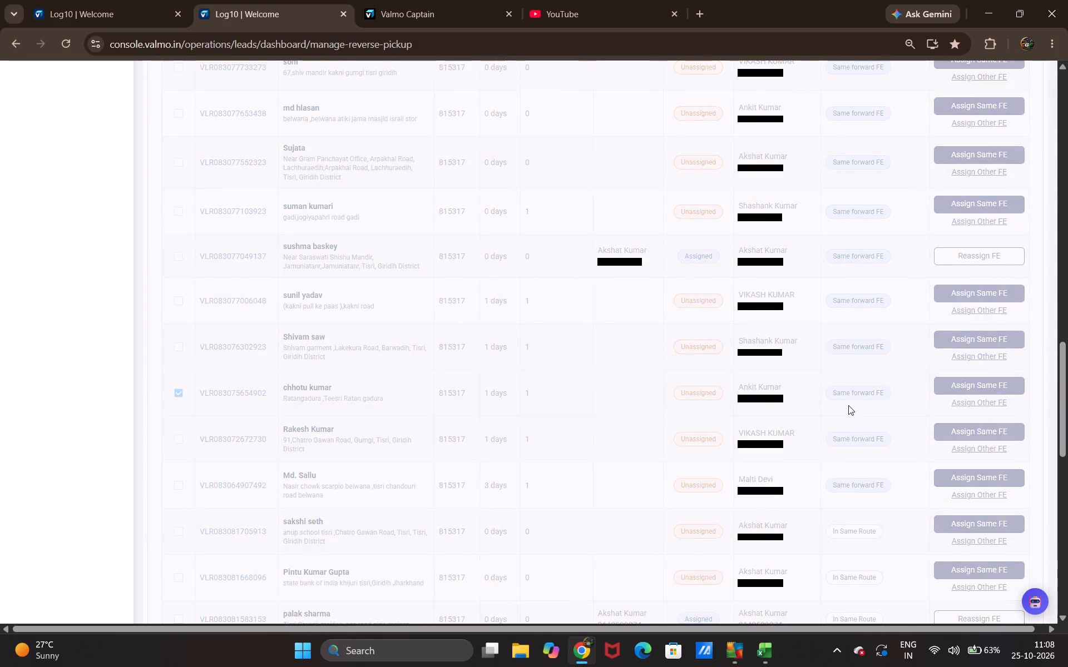
scroll(846, 405, up, 1)
scroll(740, 414, up, 3)
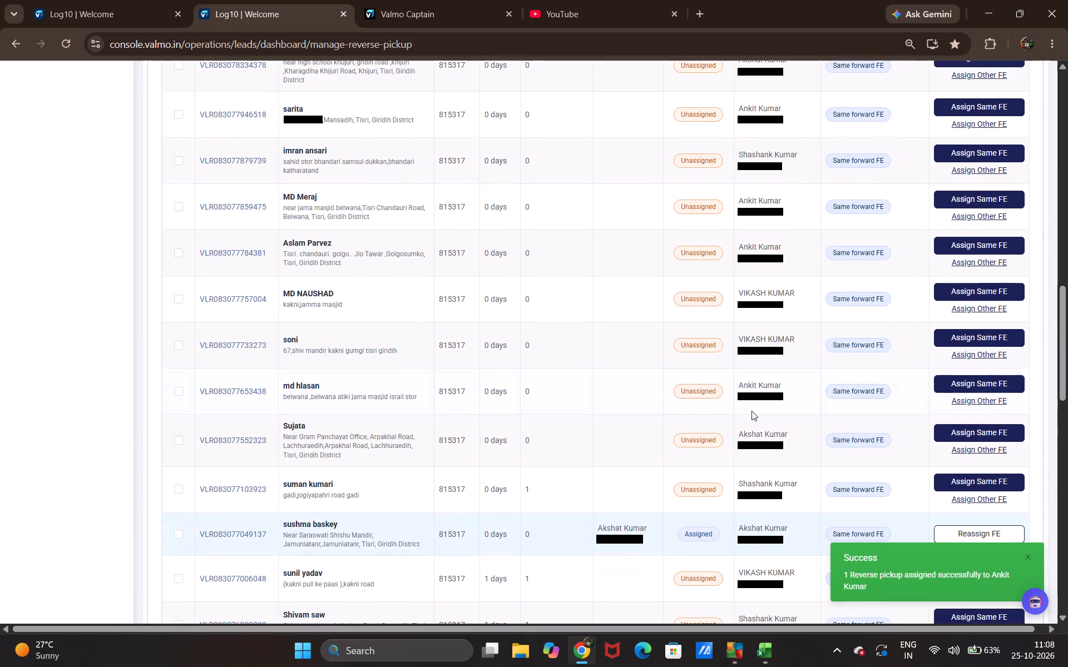
click(953, 382)
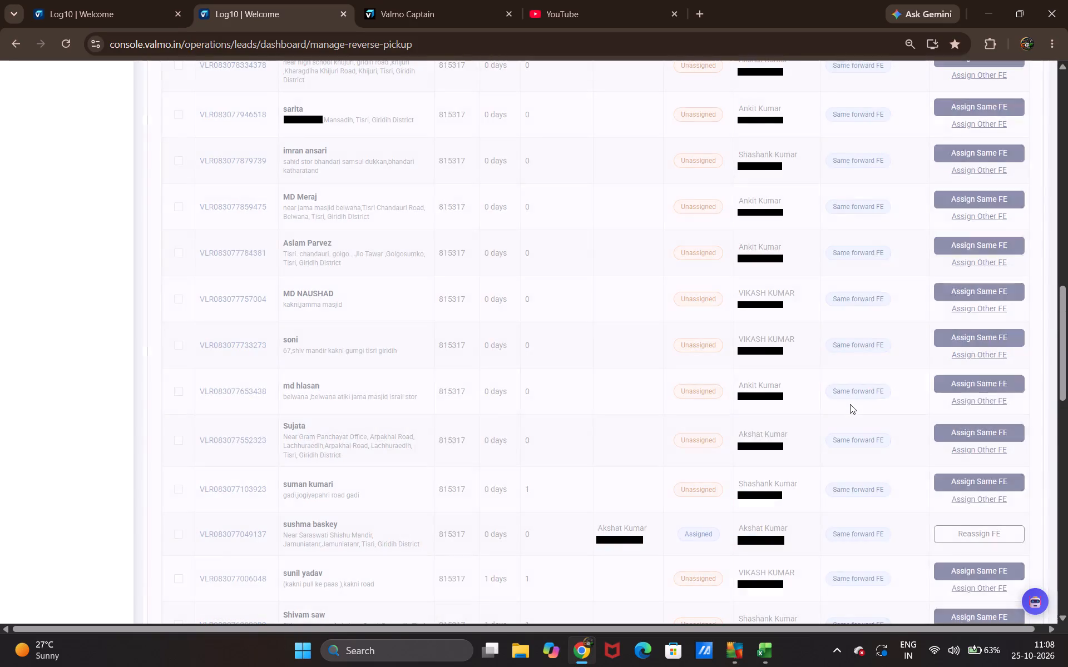
scroll(842, 402, up, 1)
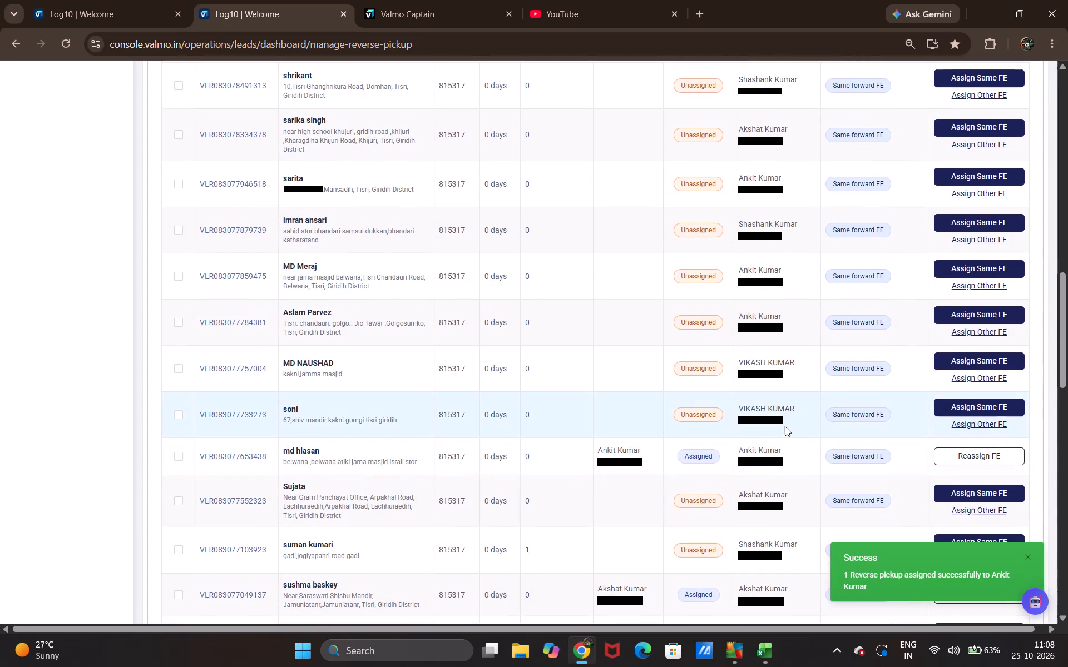
scroll(785, 426, up, 1)
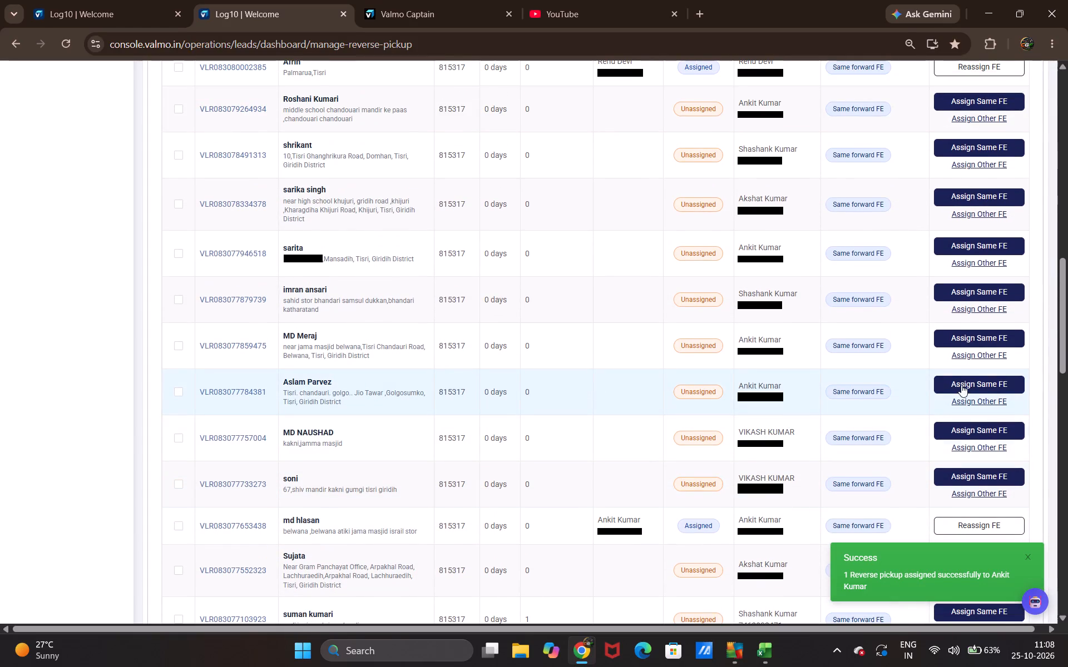
click(961, 382)
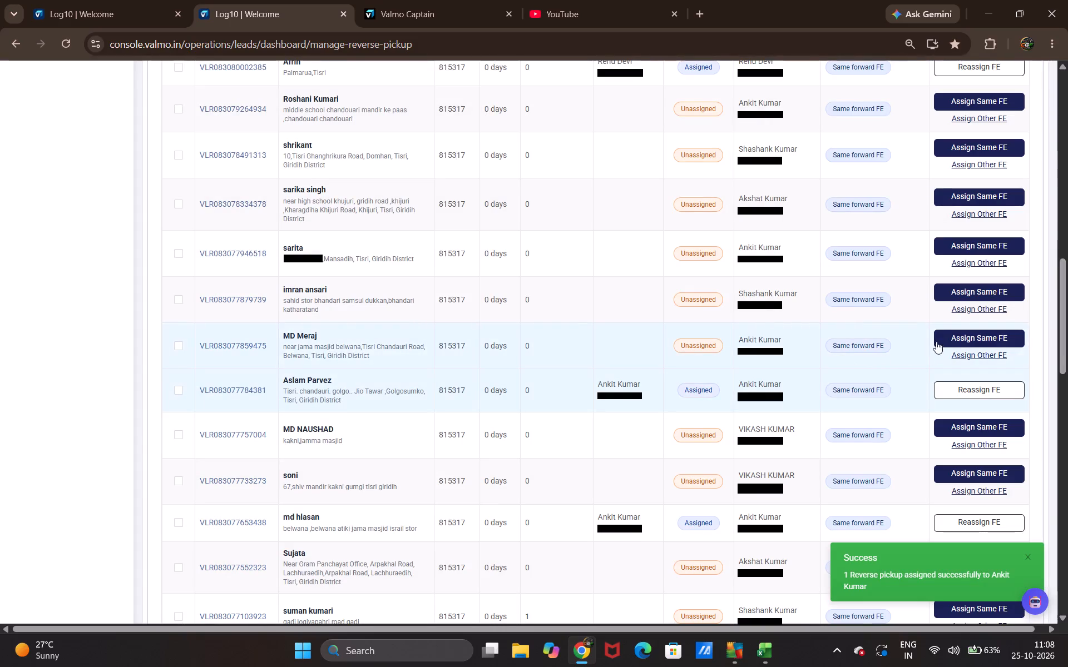
click(942, 332)
scroll(862, 360, up, 2)
click(963, 382)
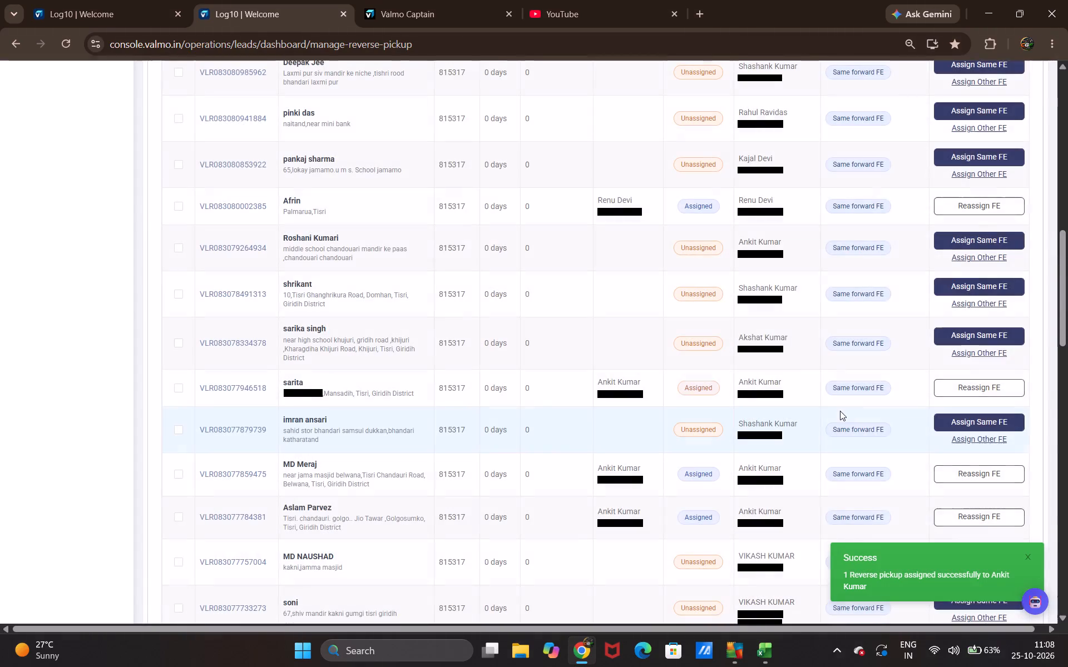
scroll(838, 411, up, 1)
scroll(799, 390, up, 2)
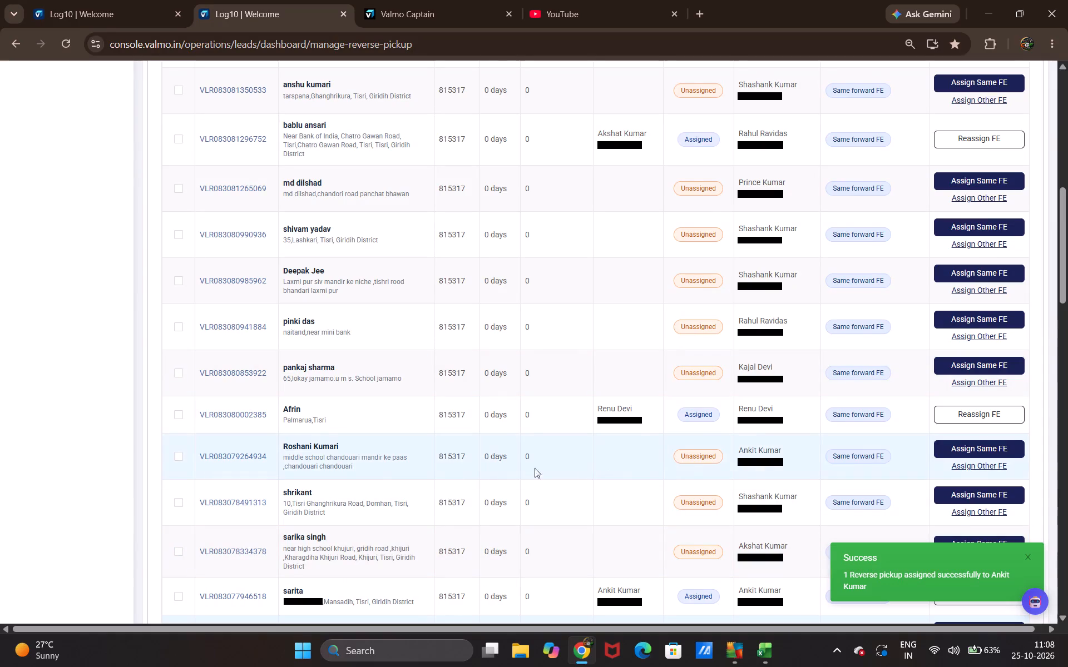
click(957, 447)
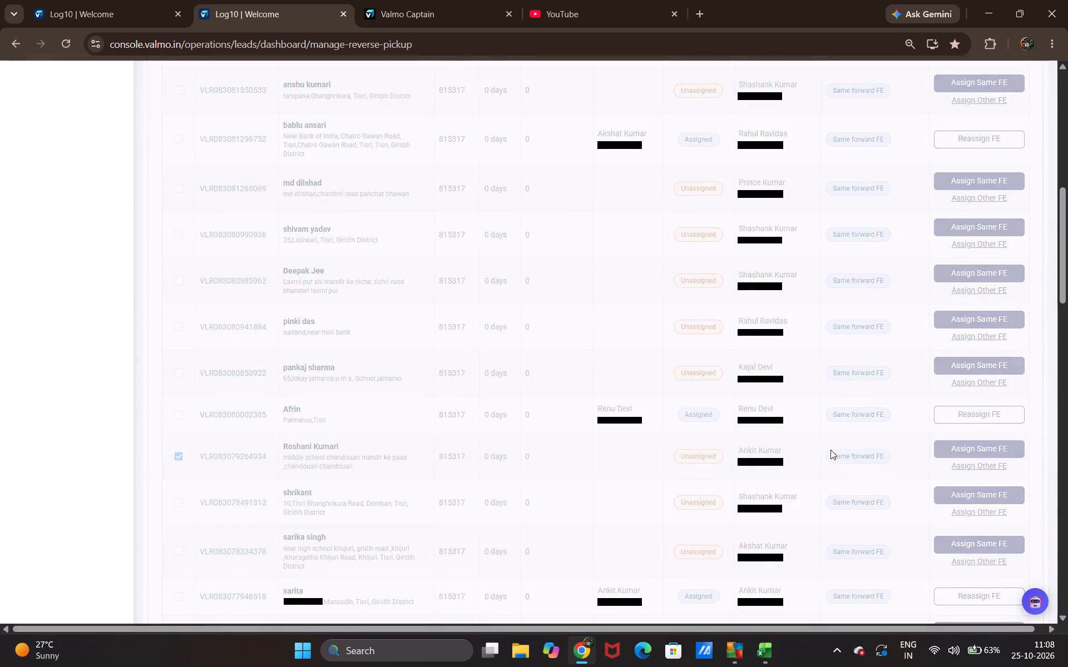
Review the reverse pickup list and today's event summary for pickups that are still unassigned.
scroll(810, 442, up, 3)
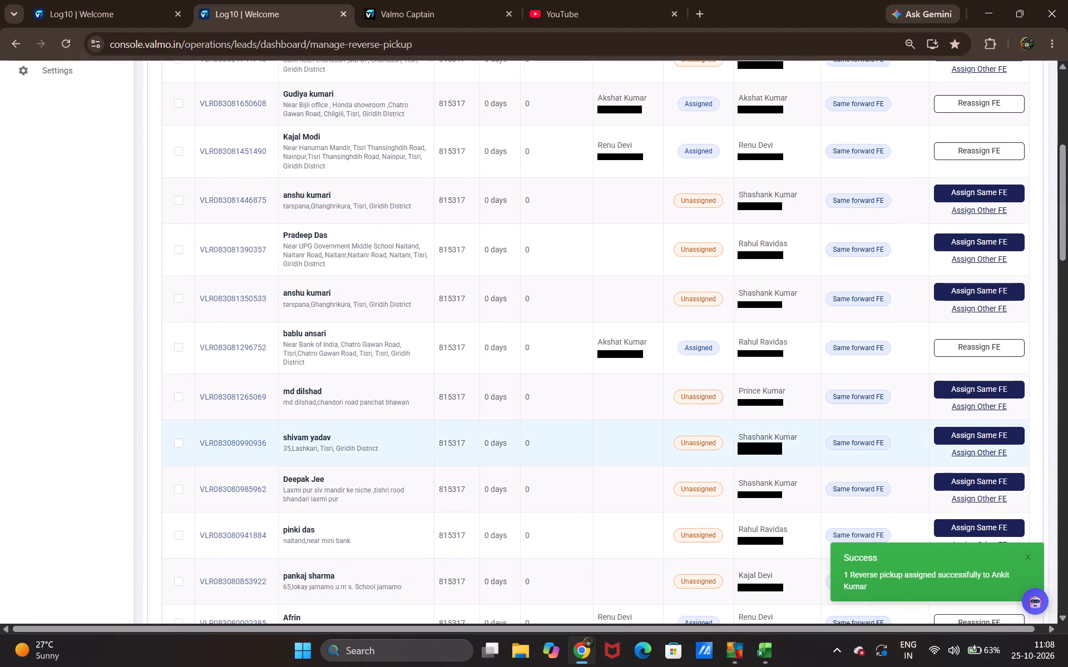
scroll(735, 443, up, 2)
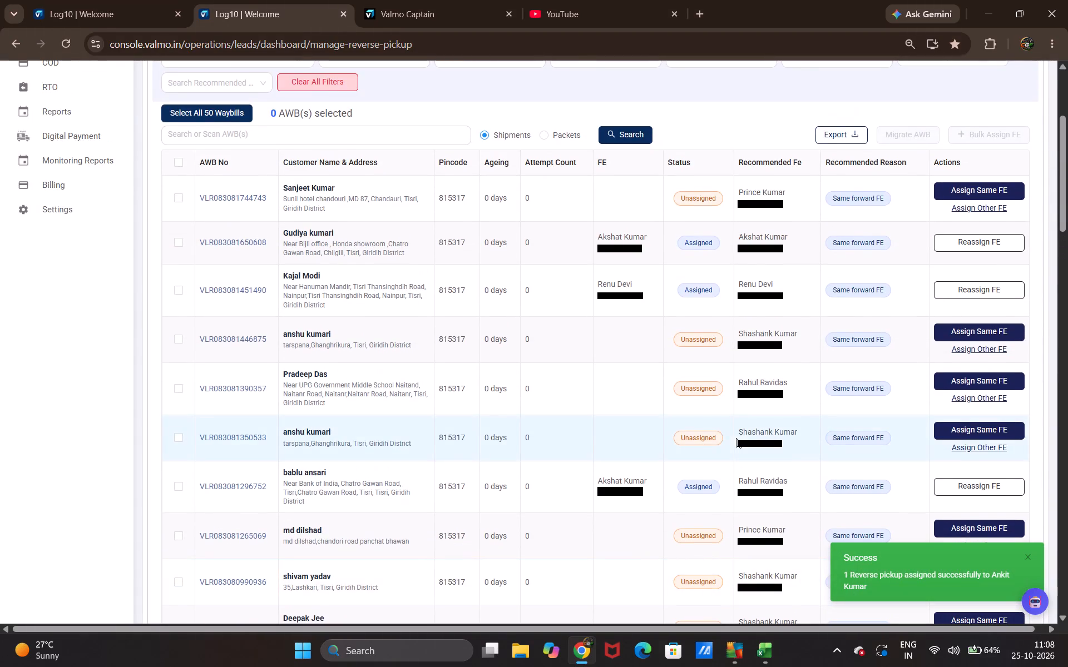
scroll(736, 434, up, 2)
scroll(739, 430, down, 3)
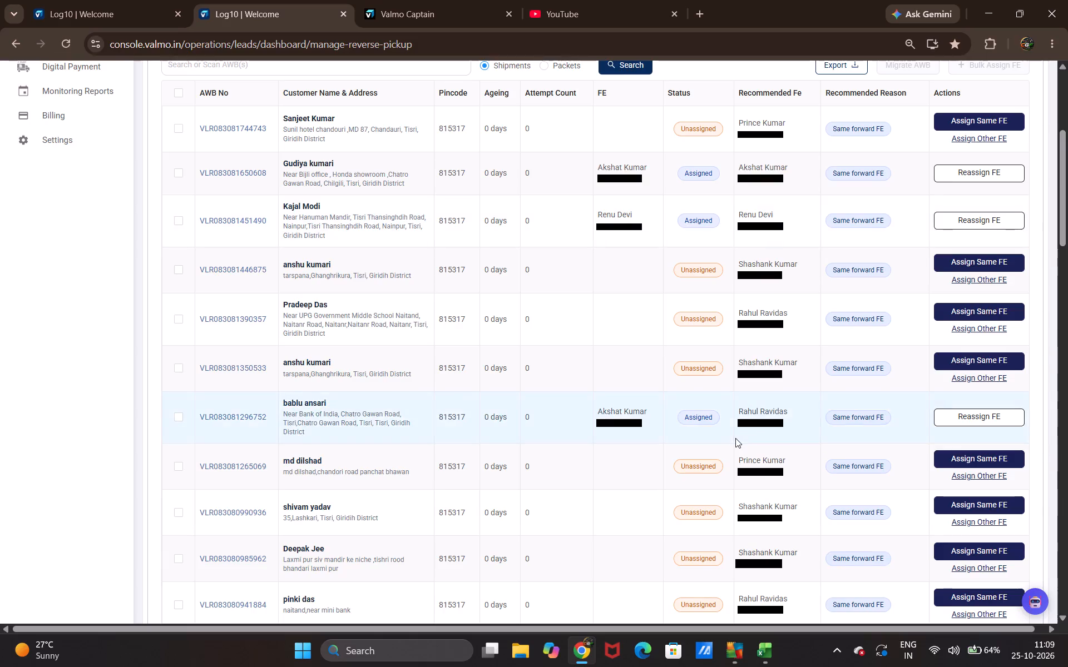
scroll(735, 436, down, 15)
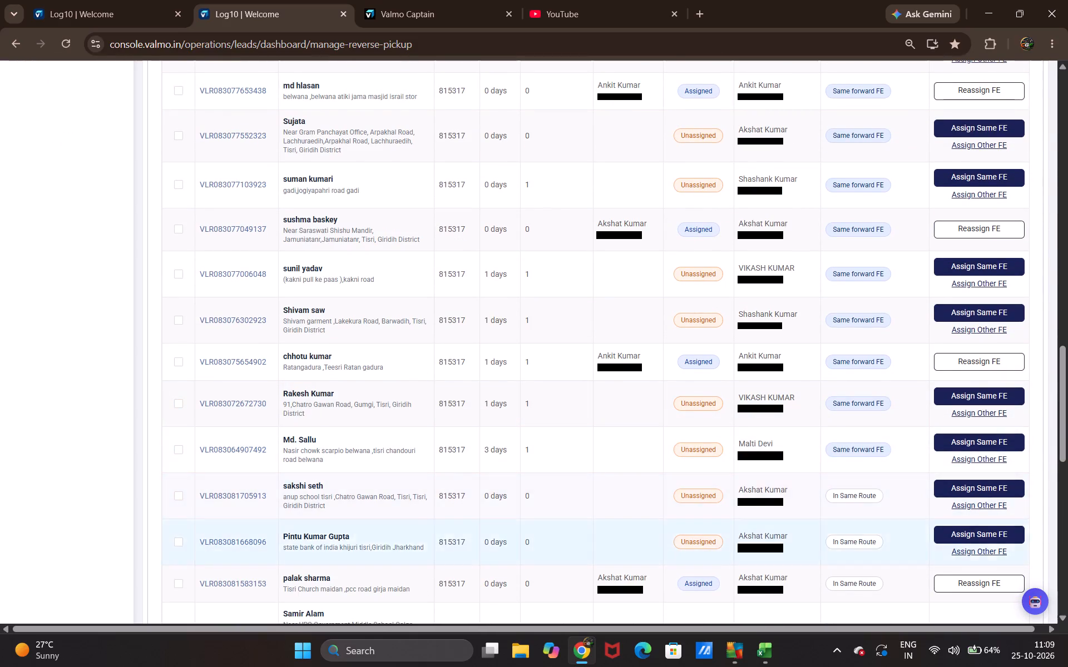
scroll(809, 555, up, 3)
scroll(809, 555, down, 5)
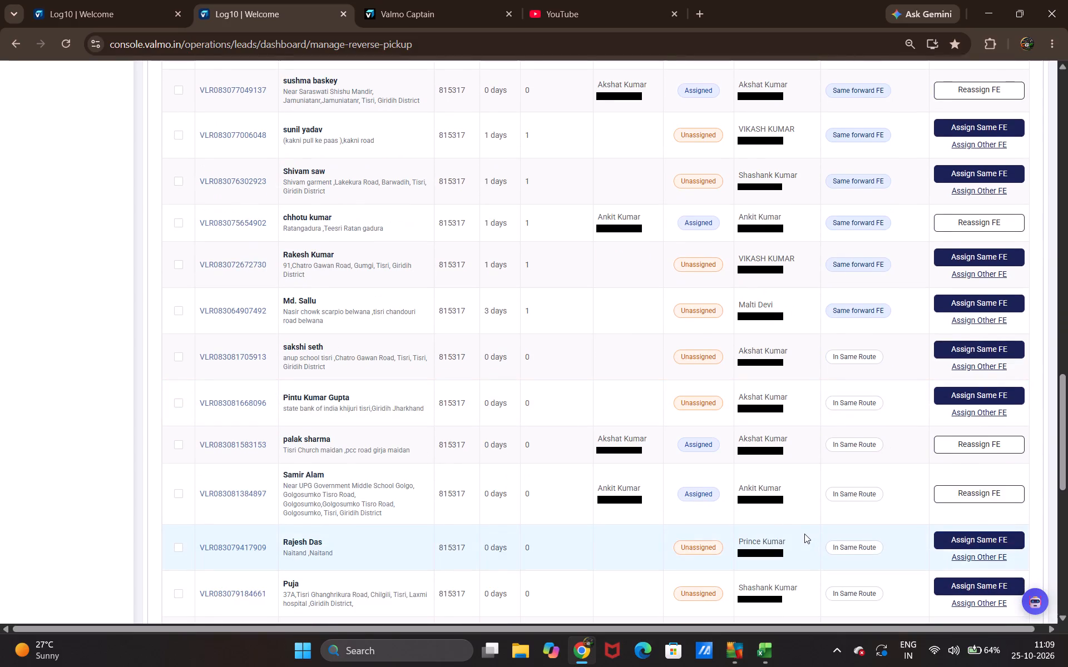
scroll(804, 534, up, 20)
scroll(804, 534, up, 5)
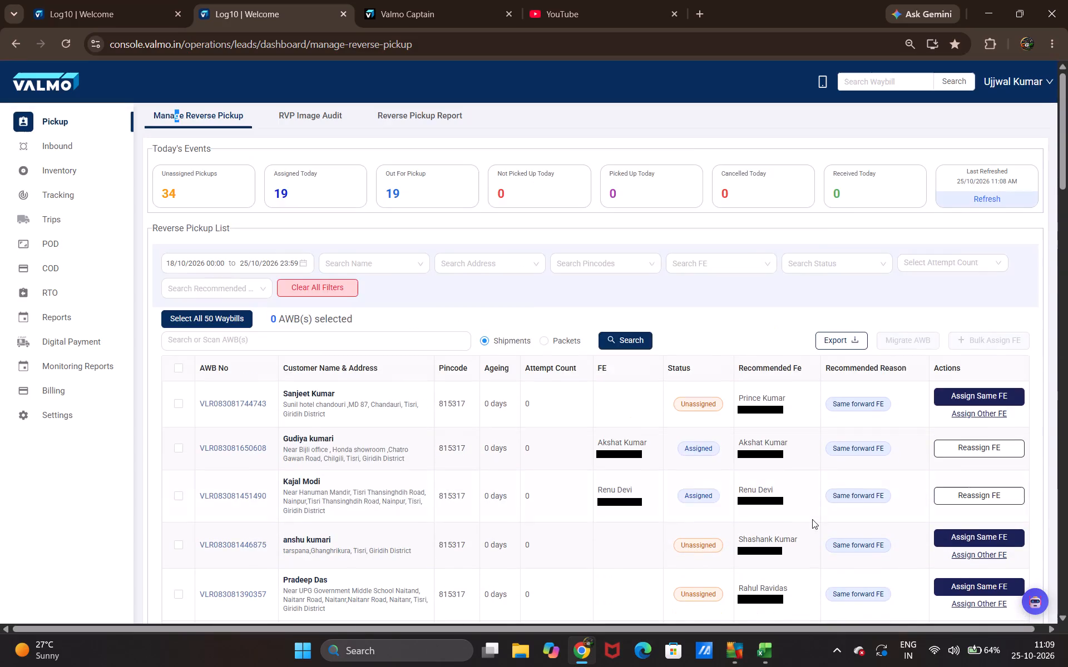
scroll(812, 519, up, 3)
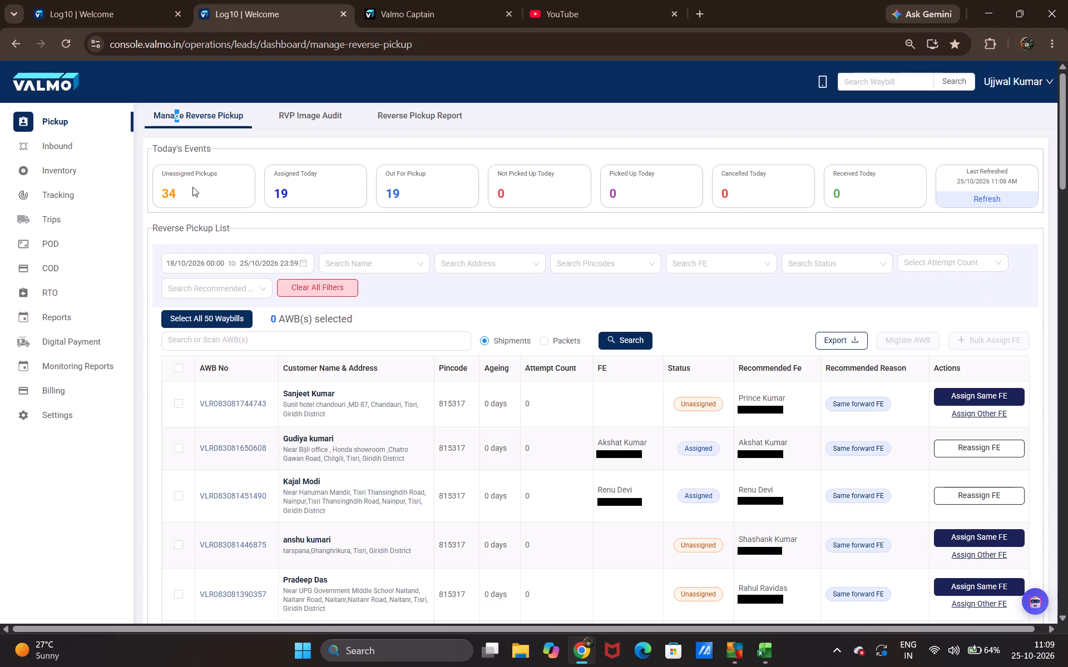
scroll(192, 187, down, 4)
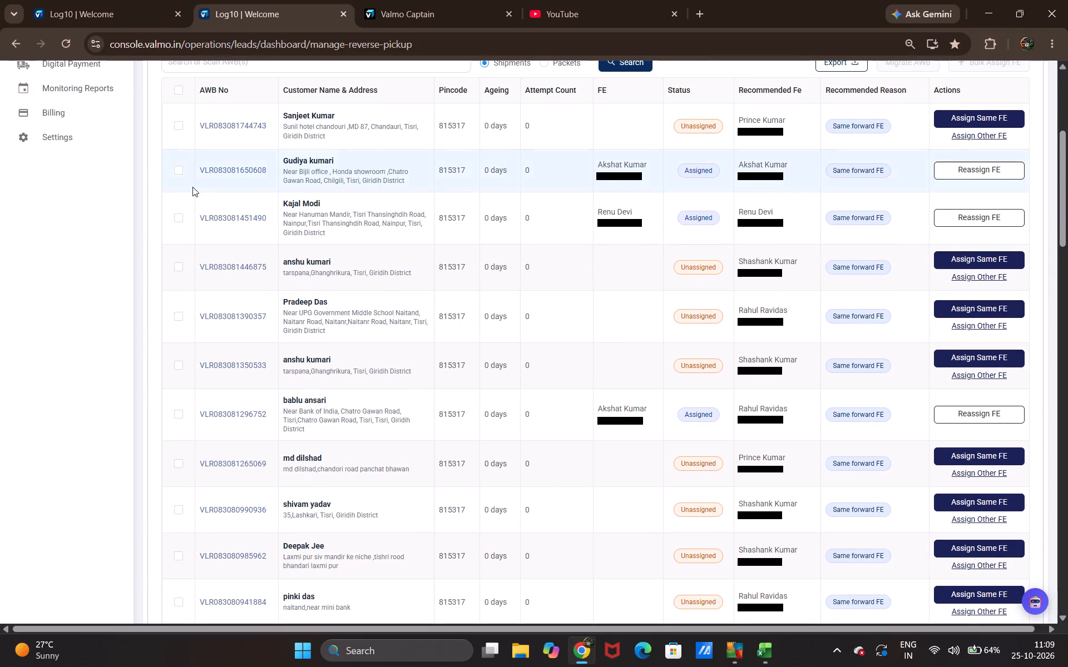
scroll(192, 187, down, 2)
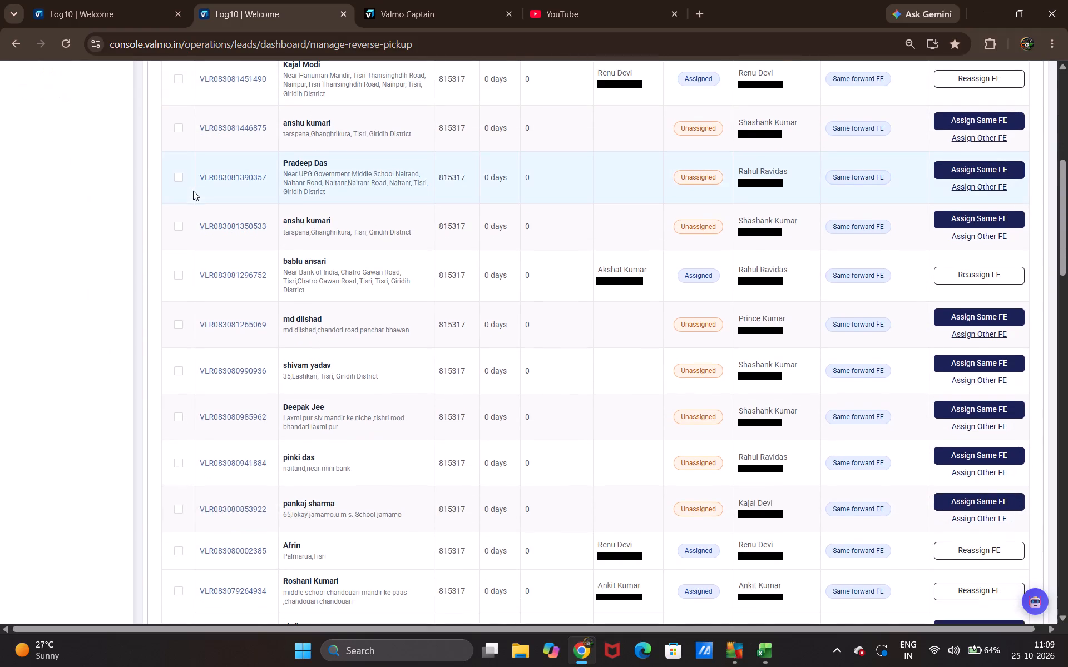
scroll(193, 191, down, 4)
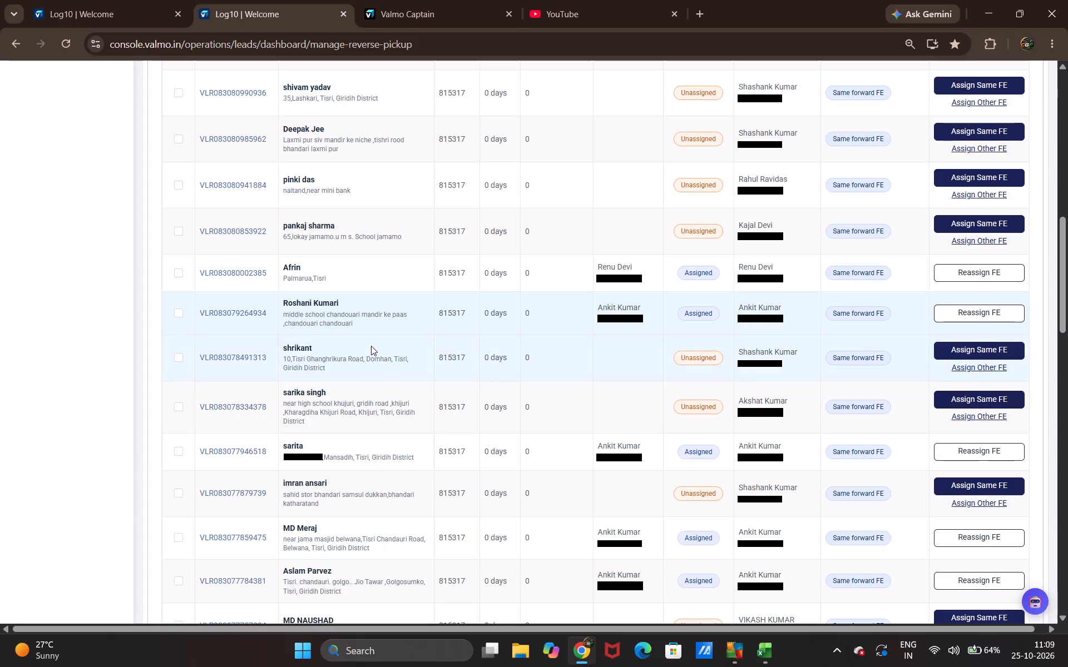
scroll(371, 346, down, 3)
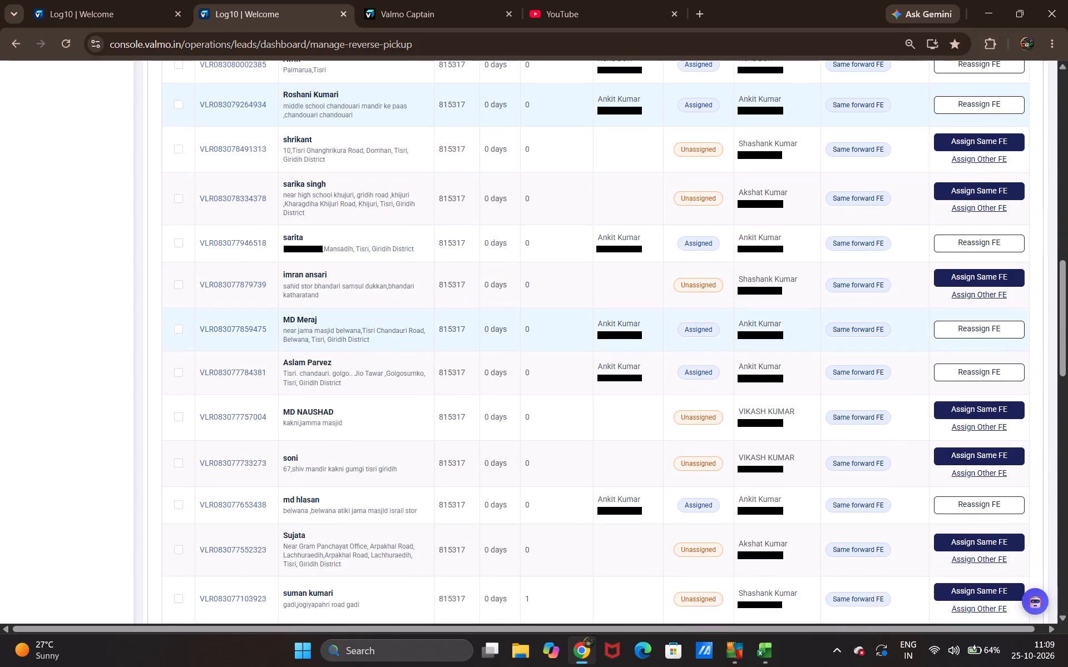
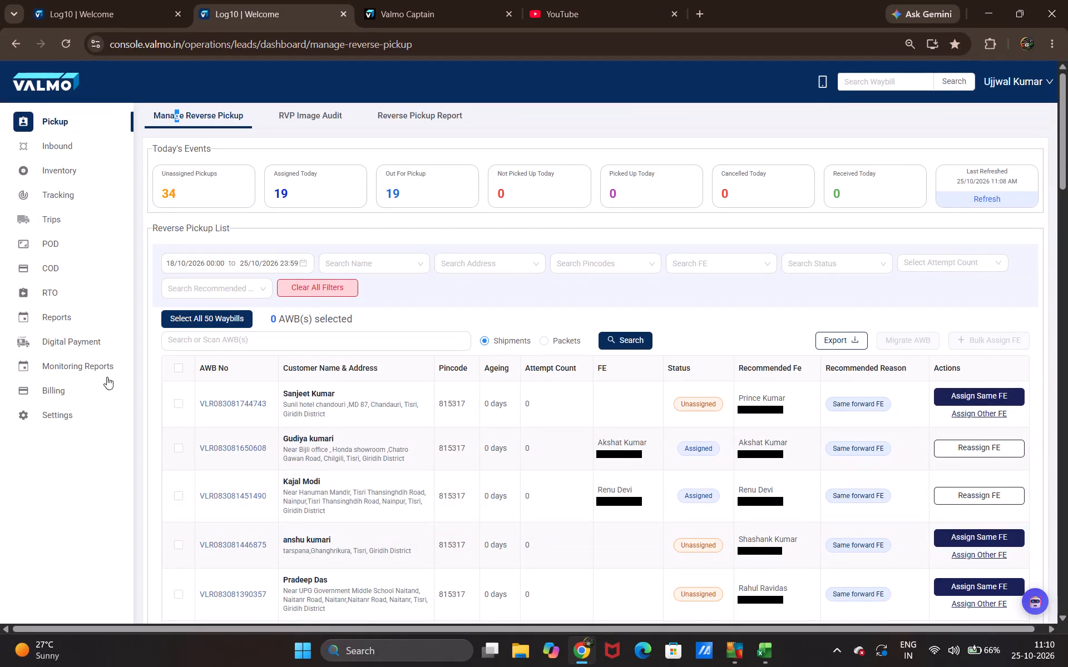
Load the LM Hub Visibility monitoring reports, including COD Collectable Report - with Date and Location Pendency Report - with Date.
click(94, 362)
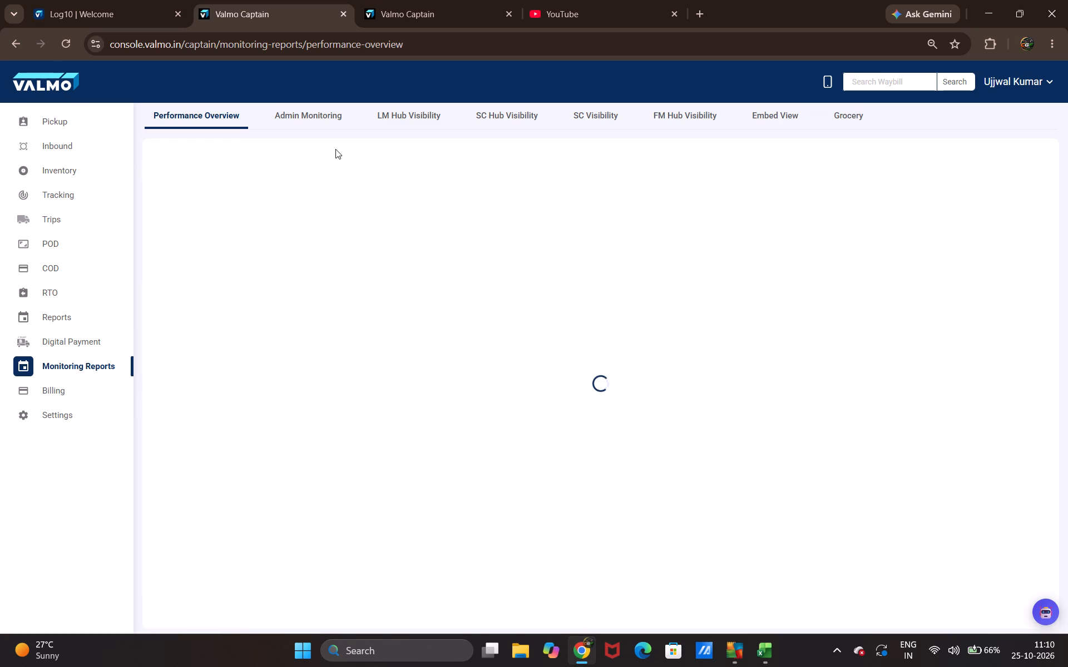
click(397, 104)
click(453, 231)
scroll(457, 239, down, 5)
click(492, 224)
scroll(499, 217, down, 7)
click(505, 202)
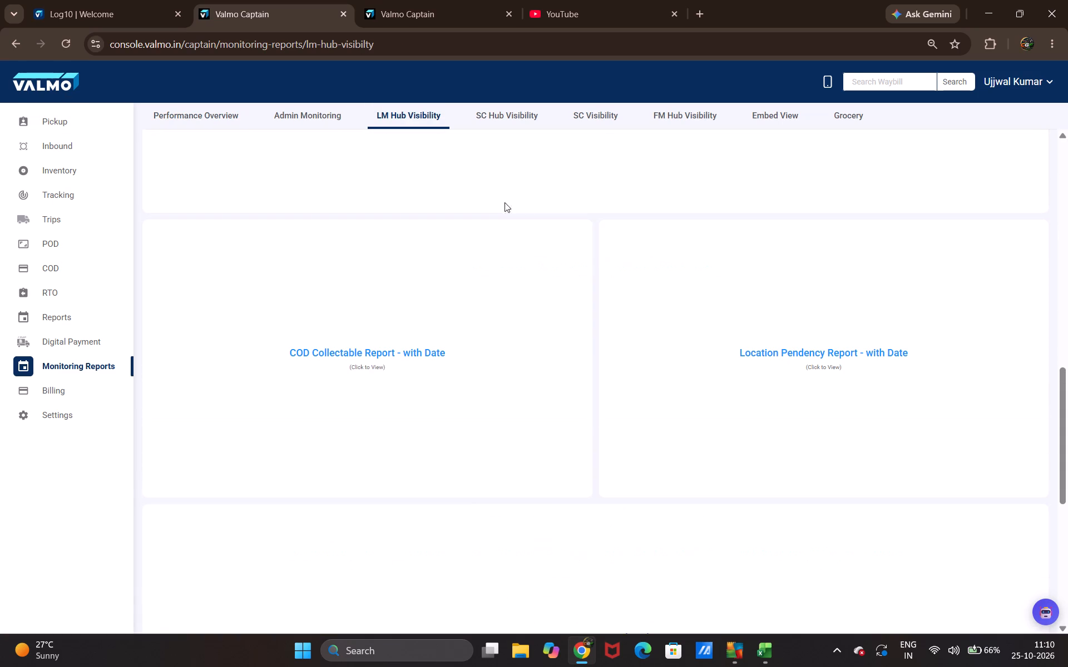
click(341, 383)
click(822, 325)
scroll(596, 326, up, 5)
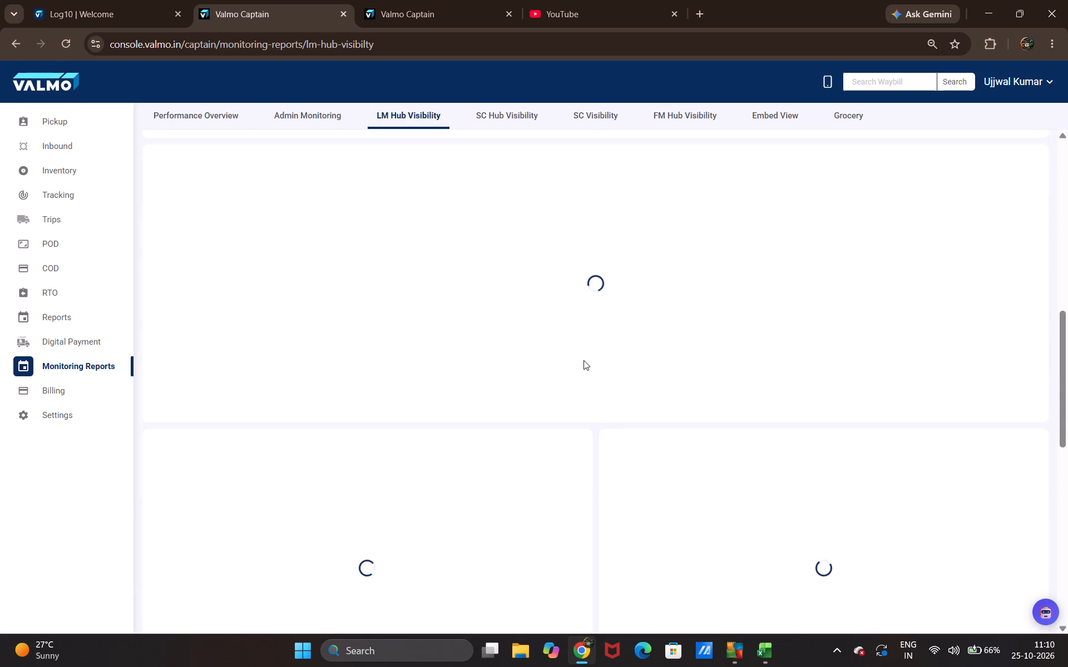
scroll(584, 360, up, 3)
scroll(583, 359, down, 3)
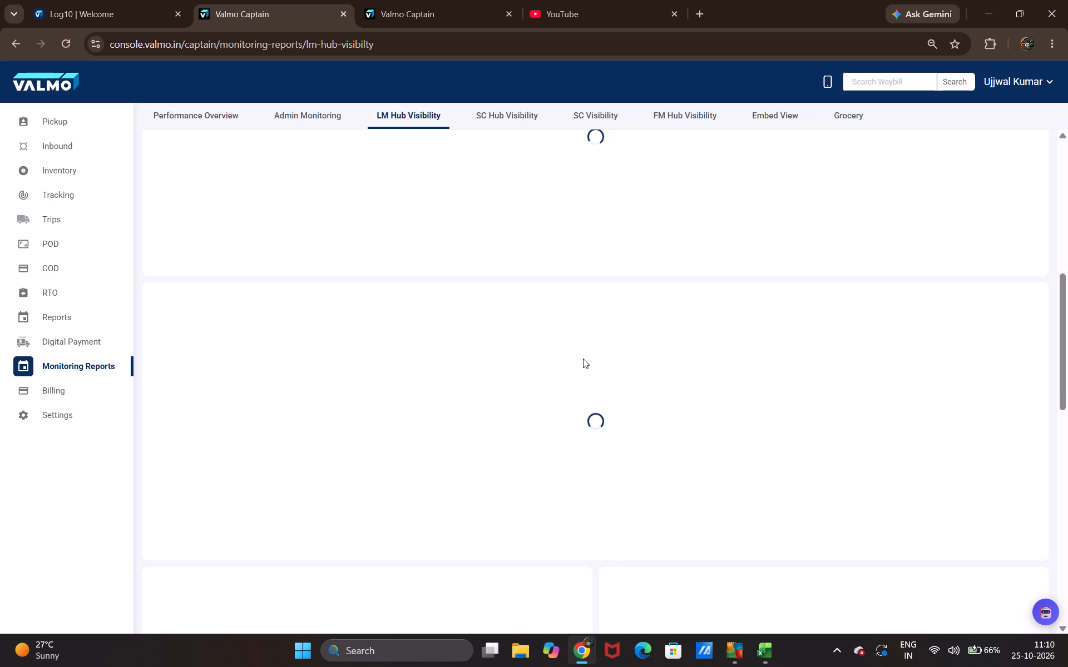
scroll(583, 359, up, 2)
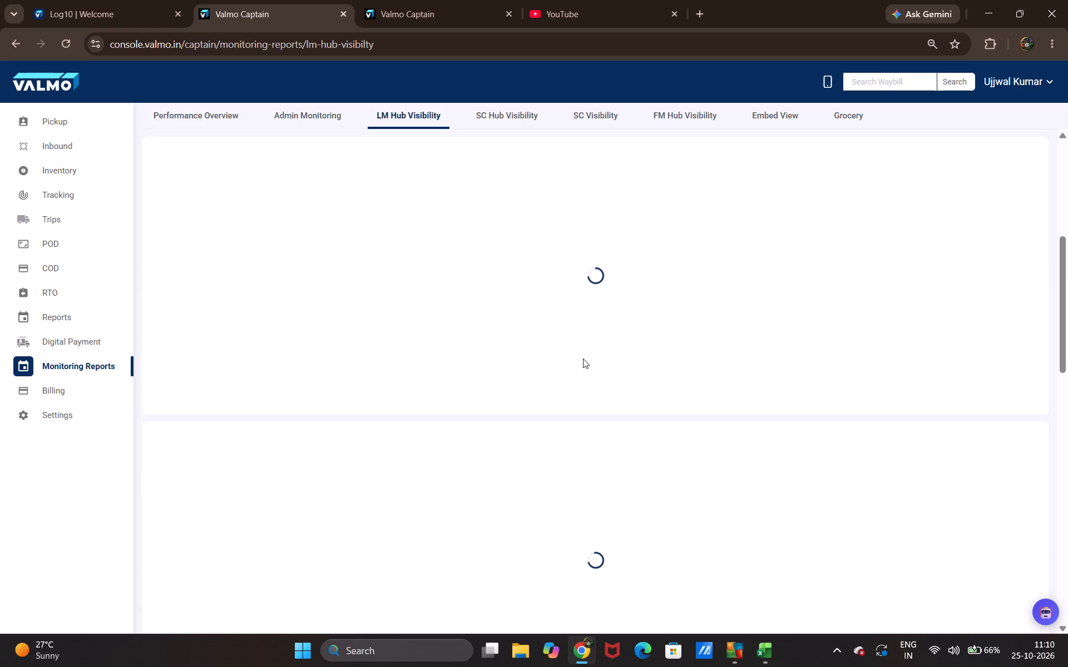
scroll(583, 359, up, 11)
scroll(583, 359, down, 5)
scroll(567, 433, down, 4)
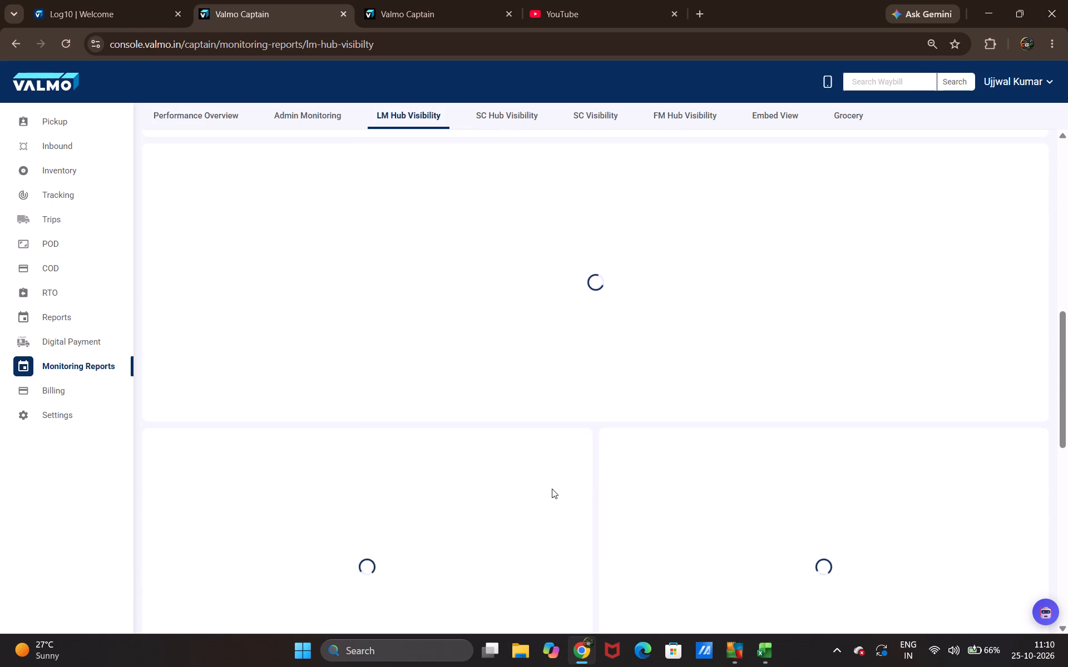
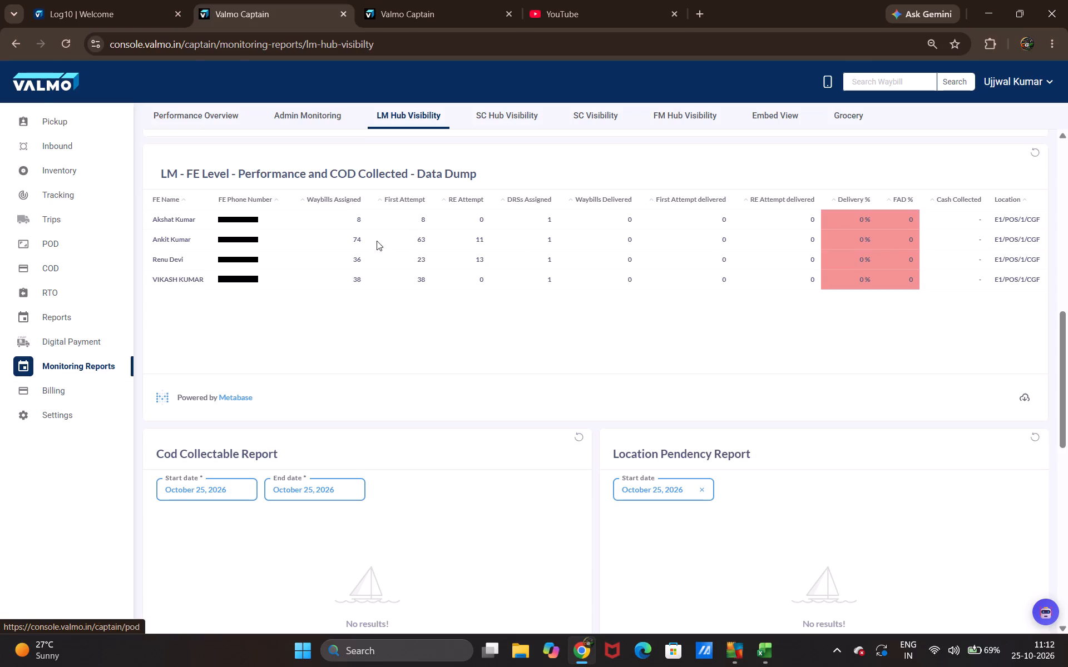
Open the Forward section of the LM Hub Visibility monitoring reports.
click(206, 116)
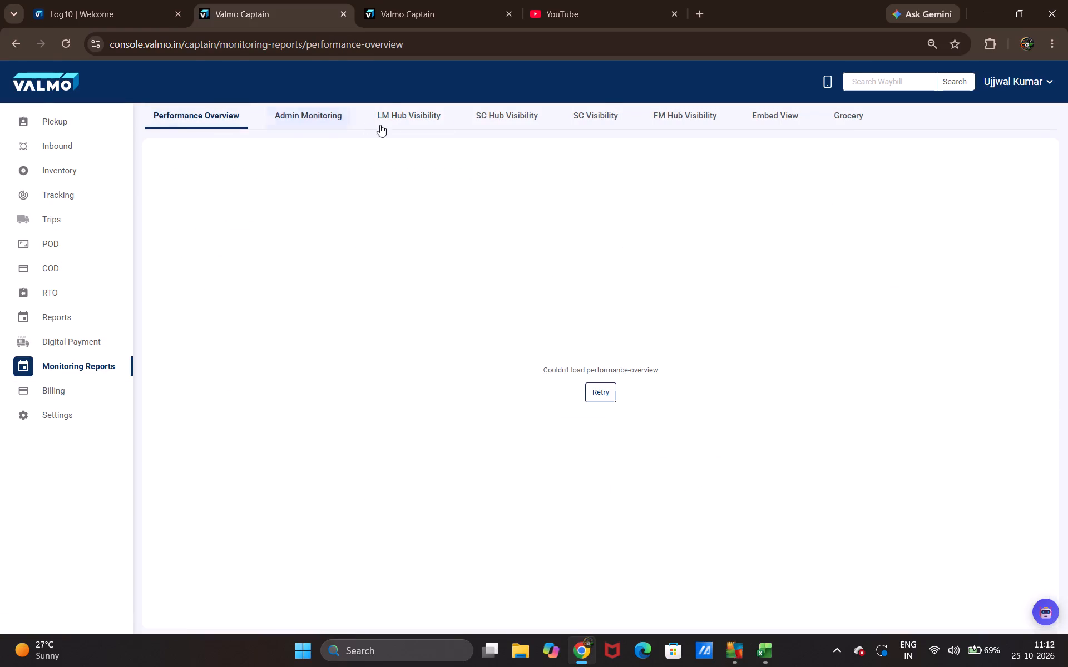
click(394, 125)
click(205, 148)
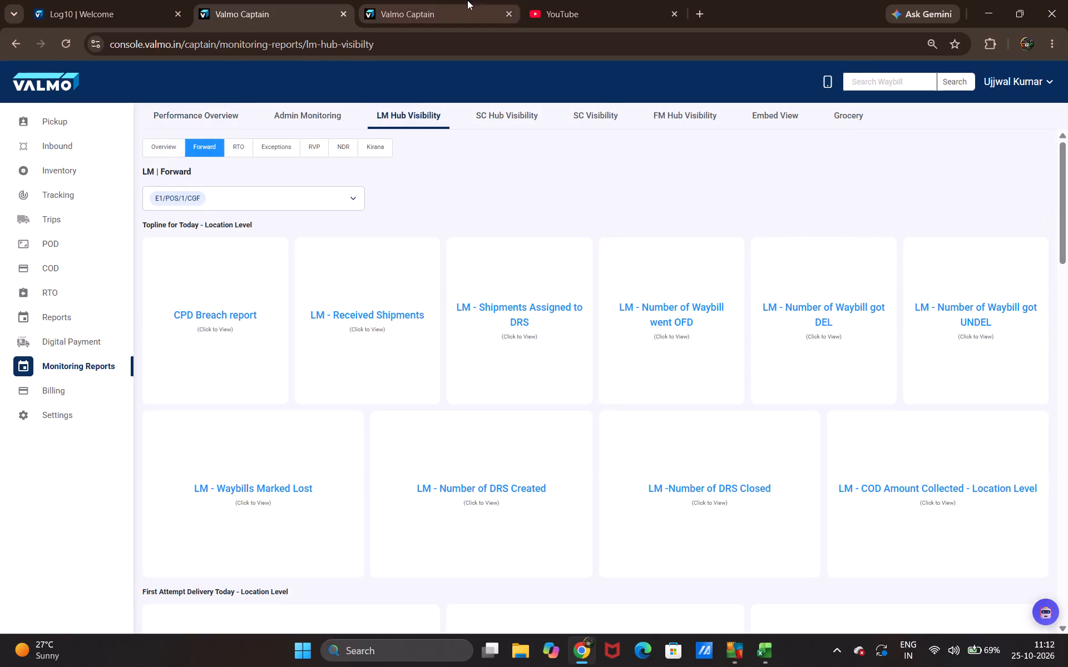
Open the Valmo Partner captain site in a new browser tab.
click(419, 9)
click(699, 15)
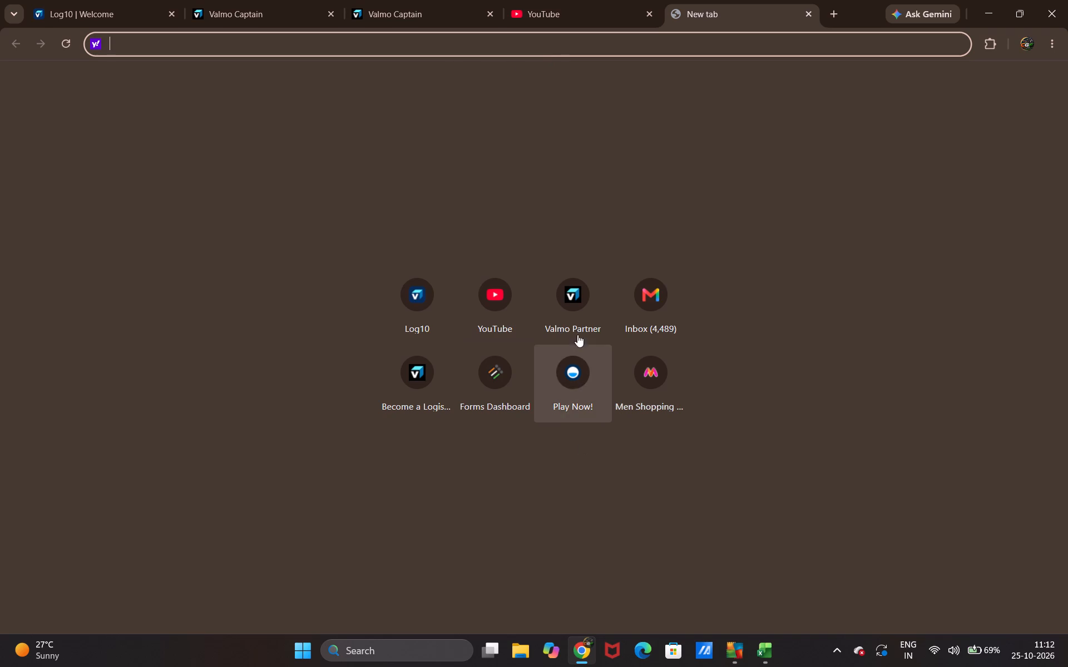
click(567, 283)
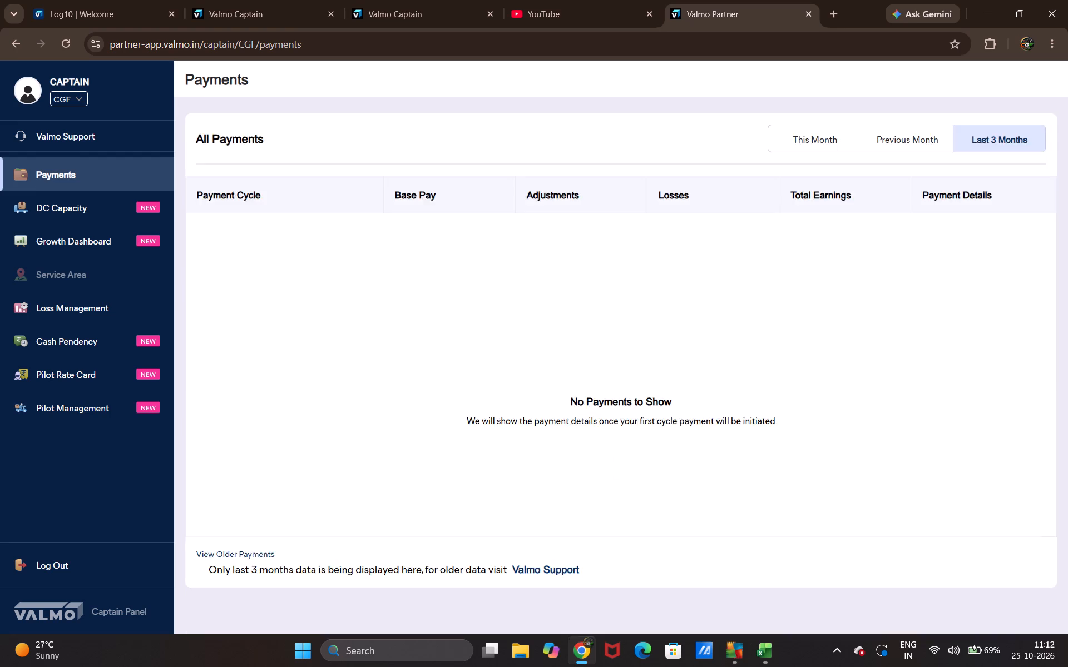
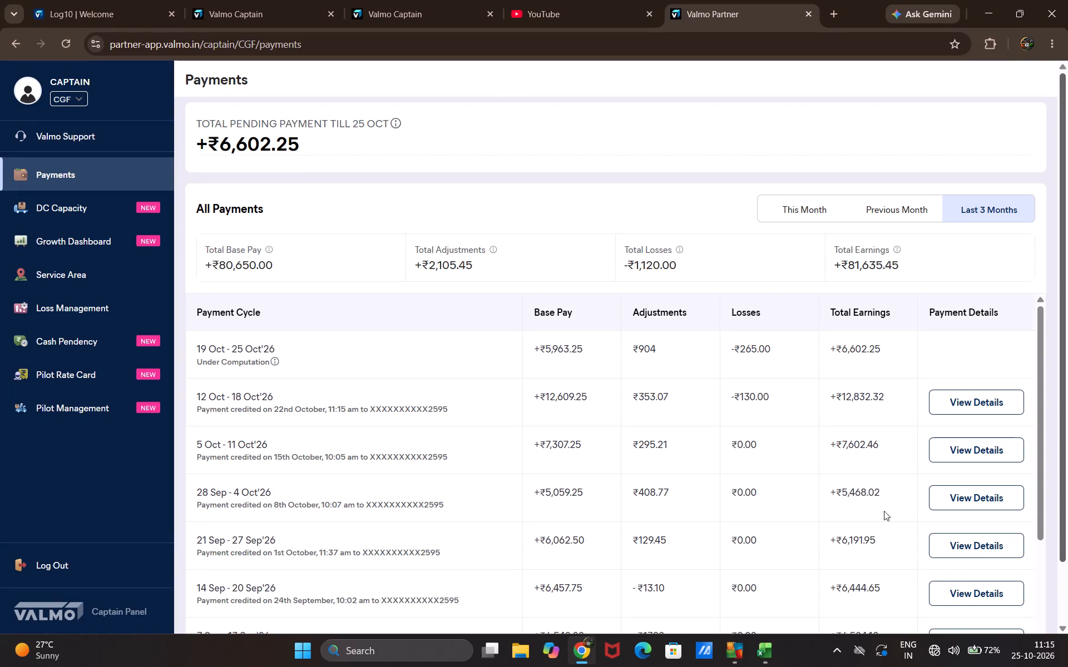
Rescan for available Wi-Fi networks to get the computer back online.
click(949, 663)
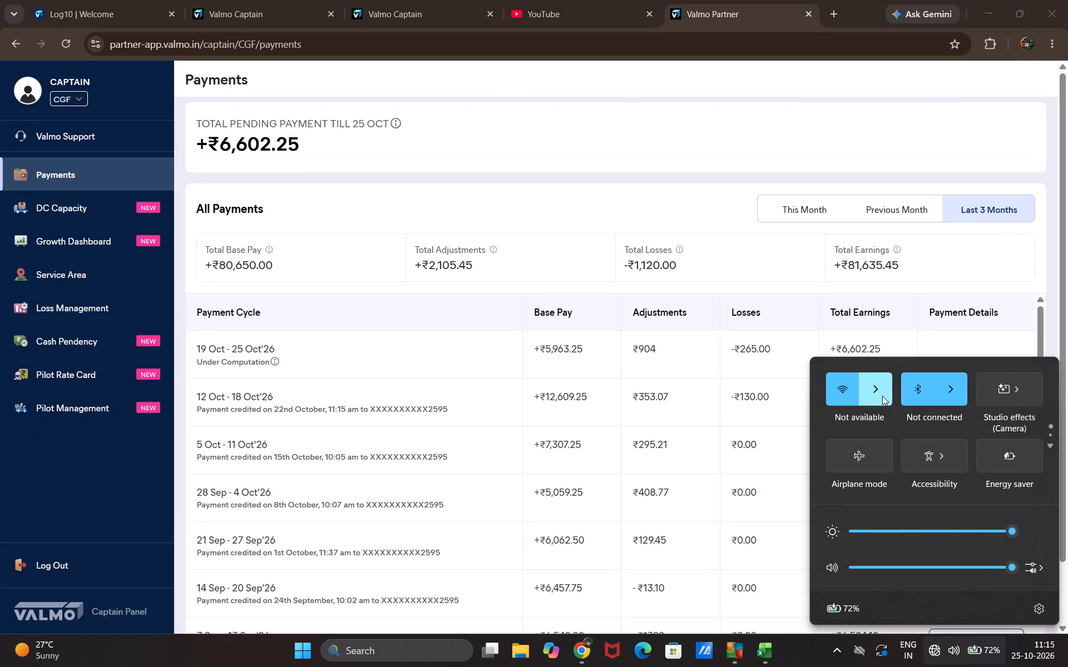
click(882, 396)
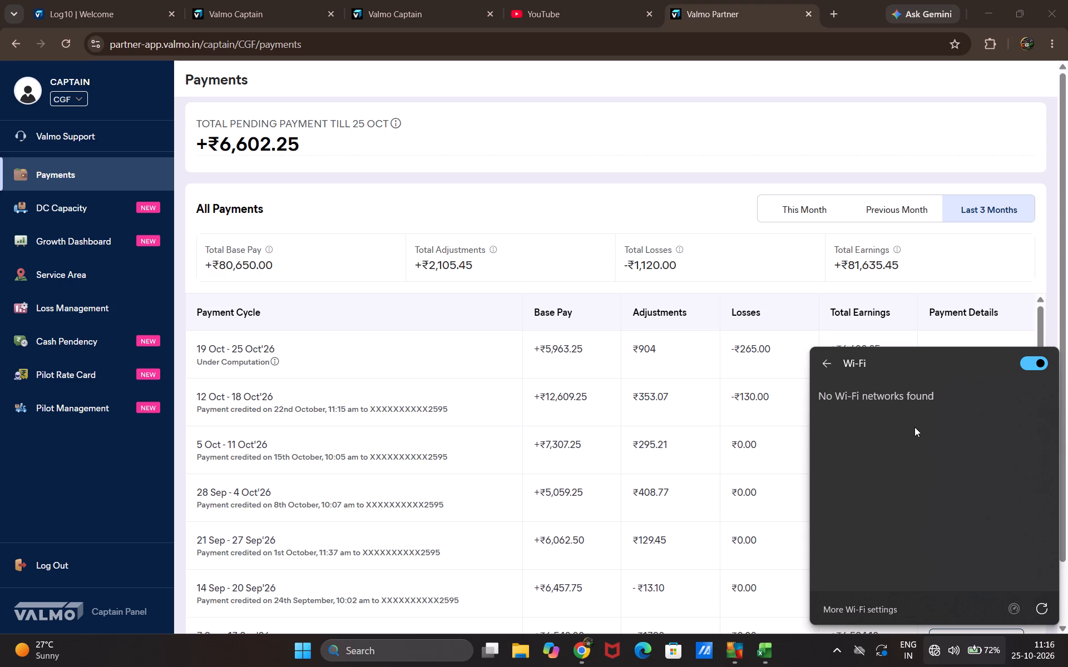
click(1051, 607)
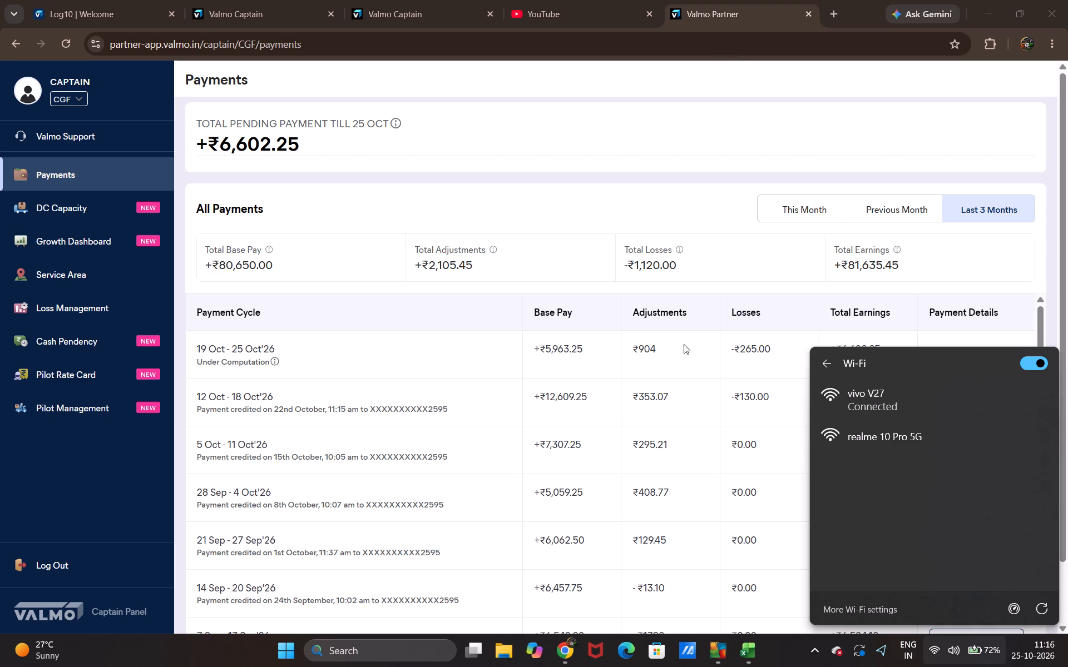
click(778, 656)
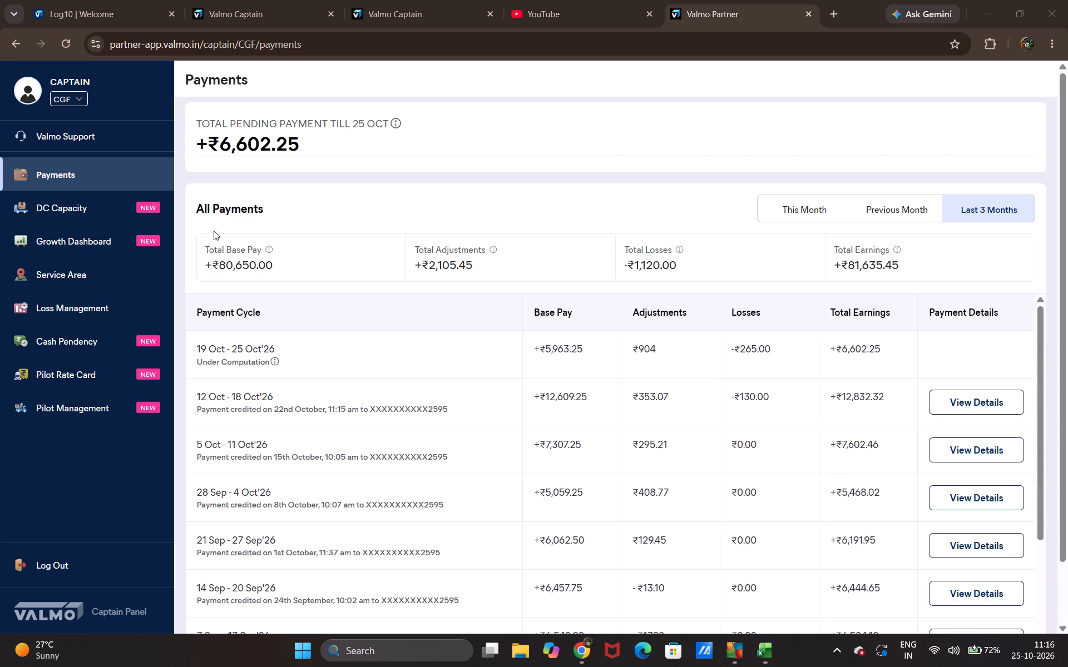
click(141, 8)
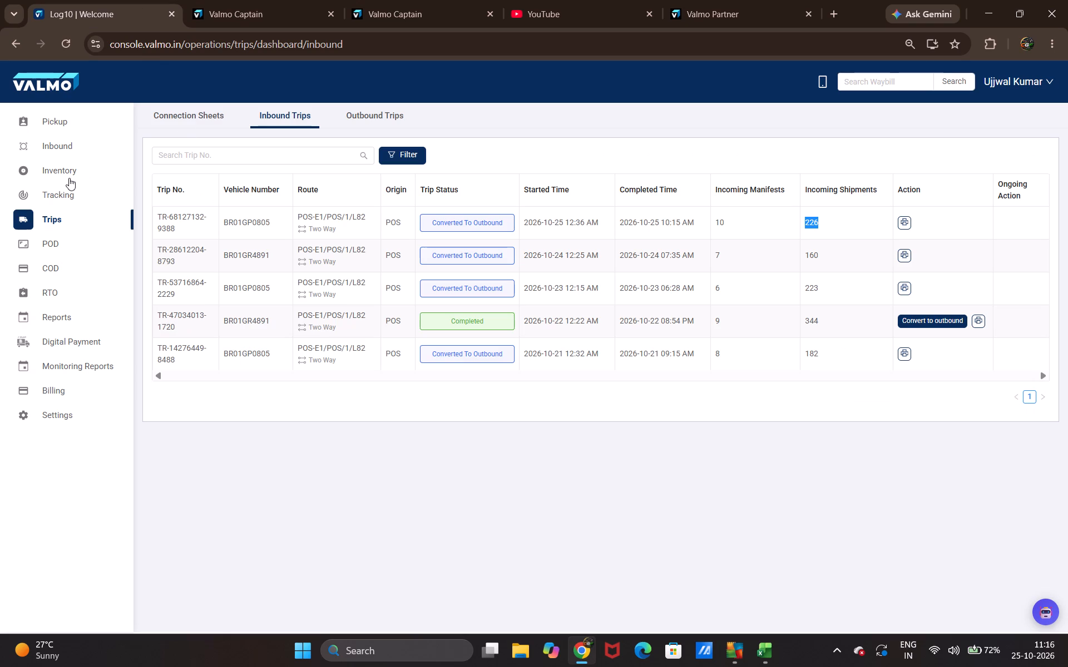
click(71, 193)
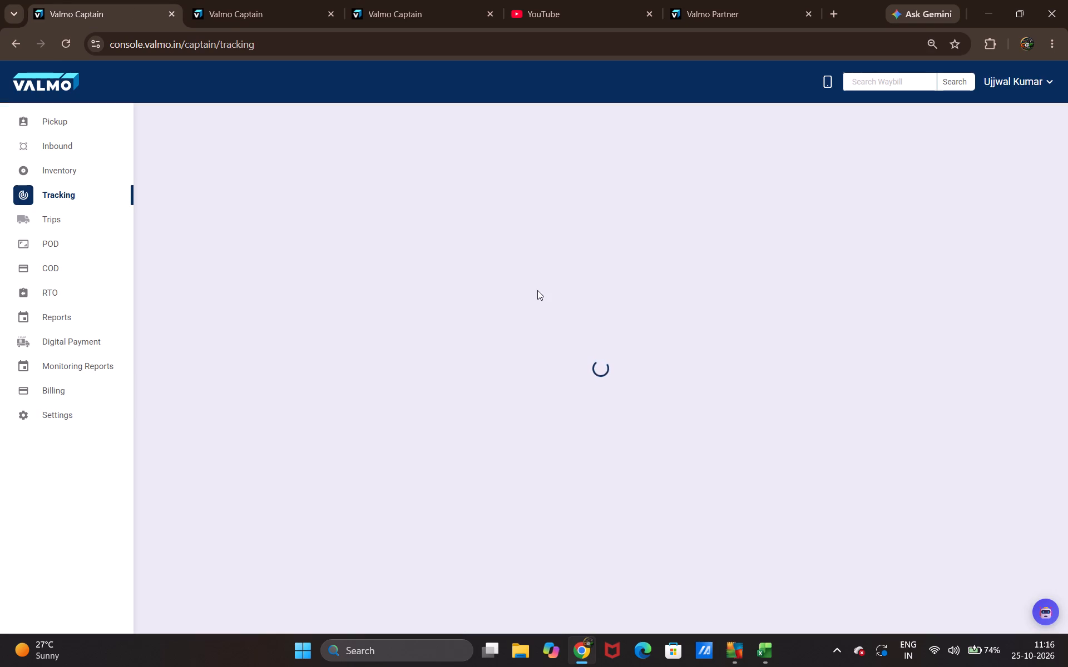
click(575, 243)
click(573, 225)
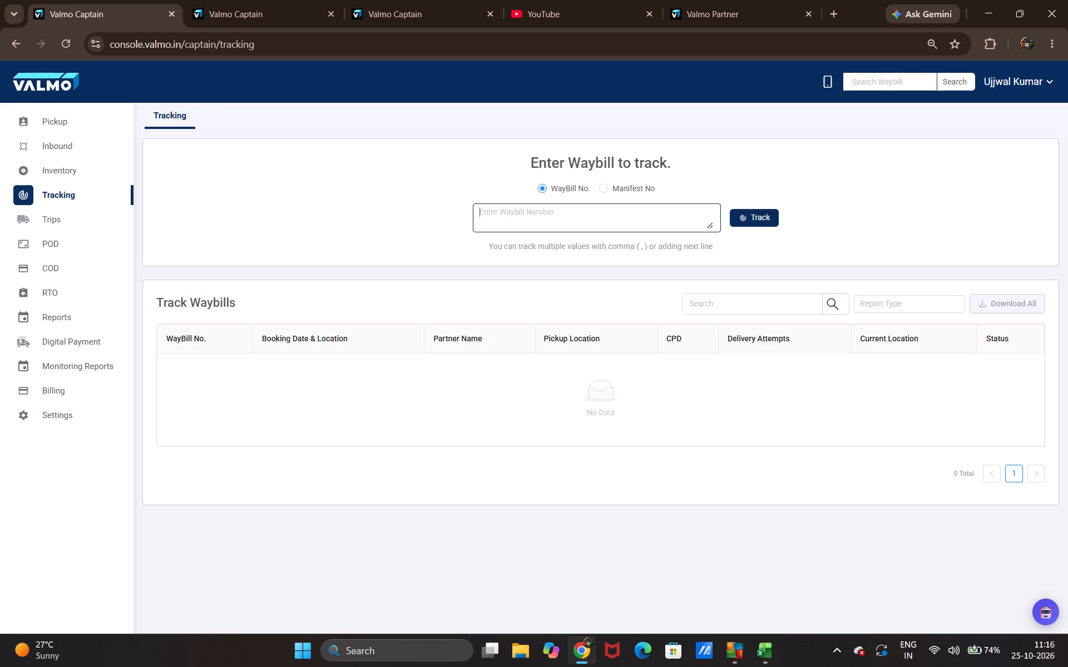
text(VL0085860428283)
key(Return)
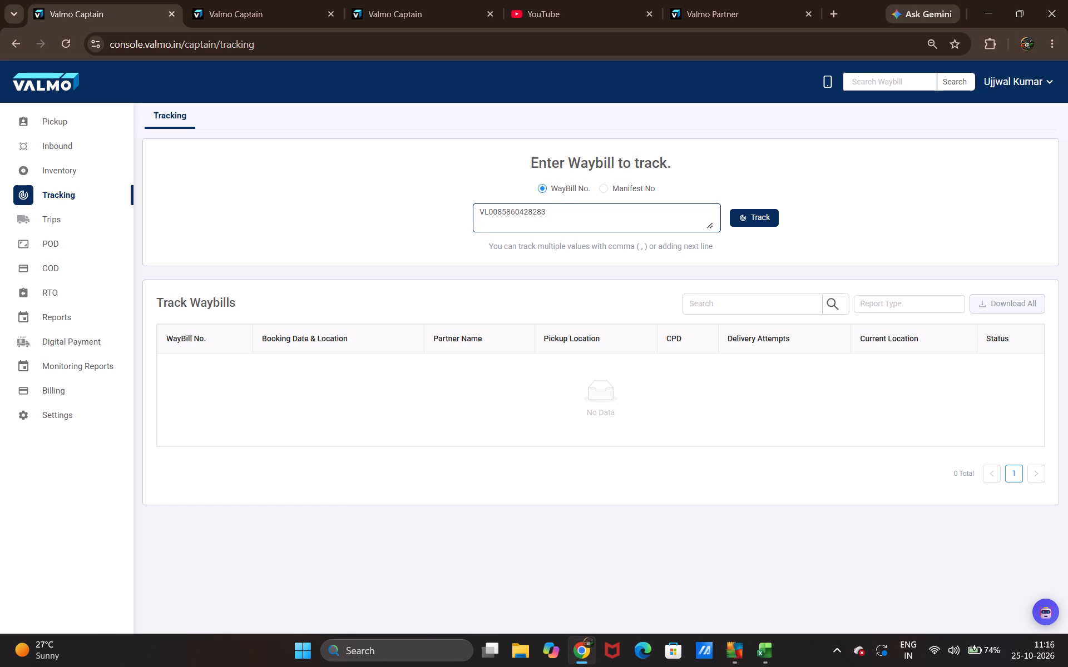
click(745, 218)
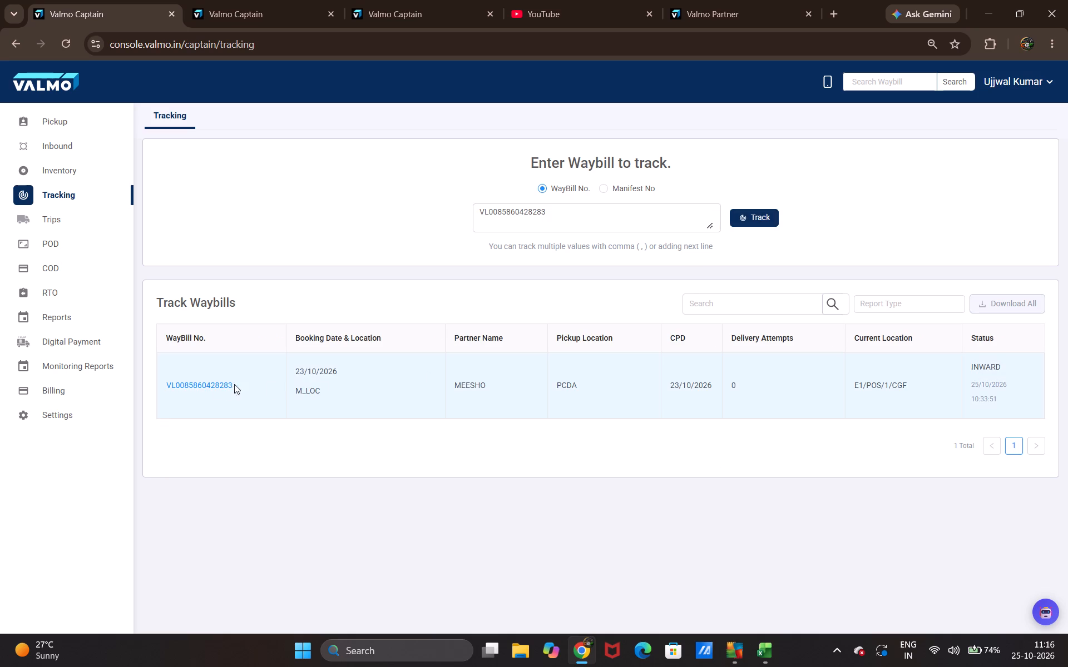
click(181, 382)
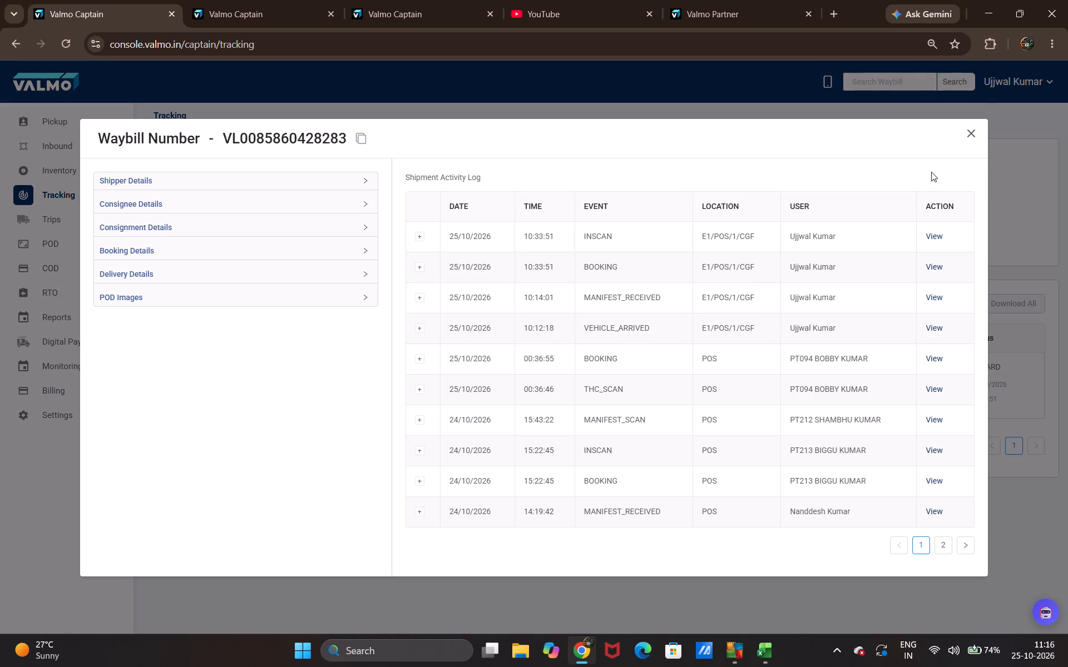
click(969, 128)
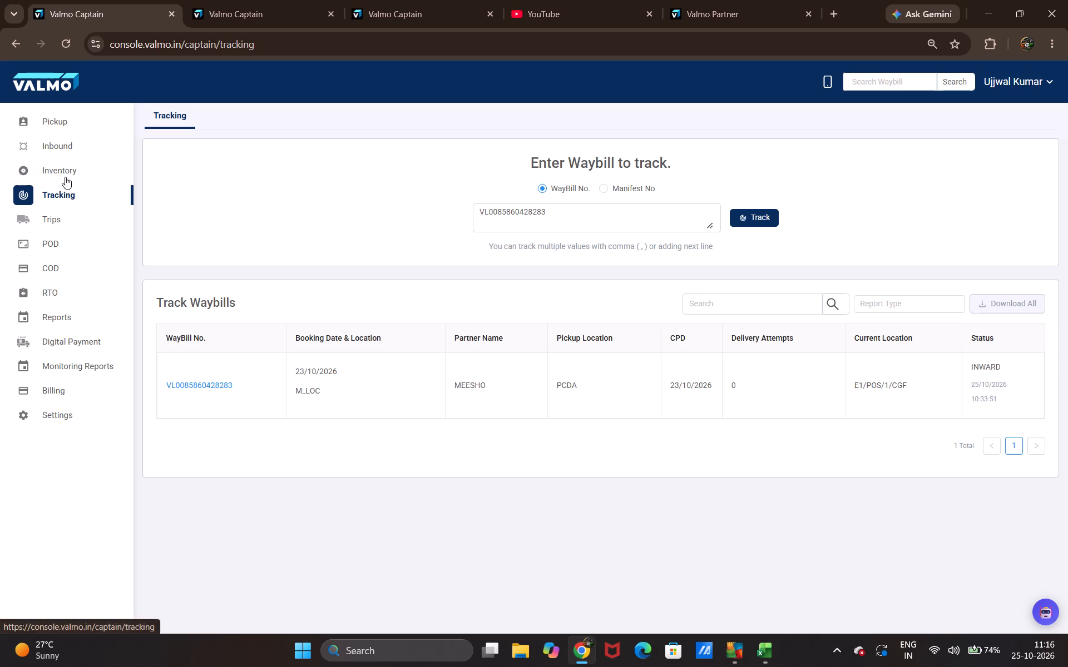
click(70, 161)
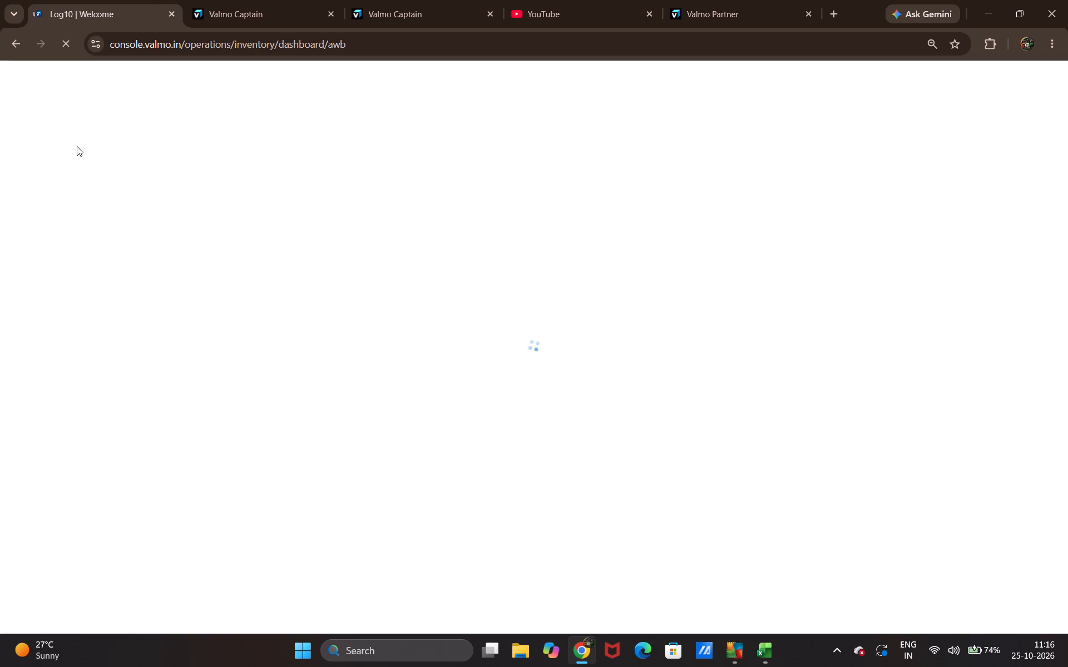
click(77, 146)
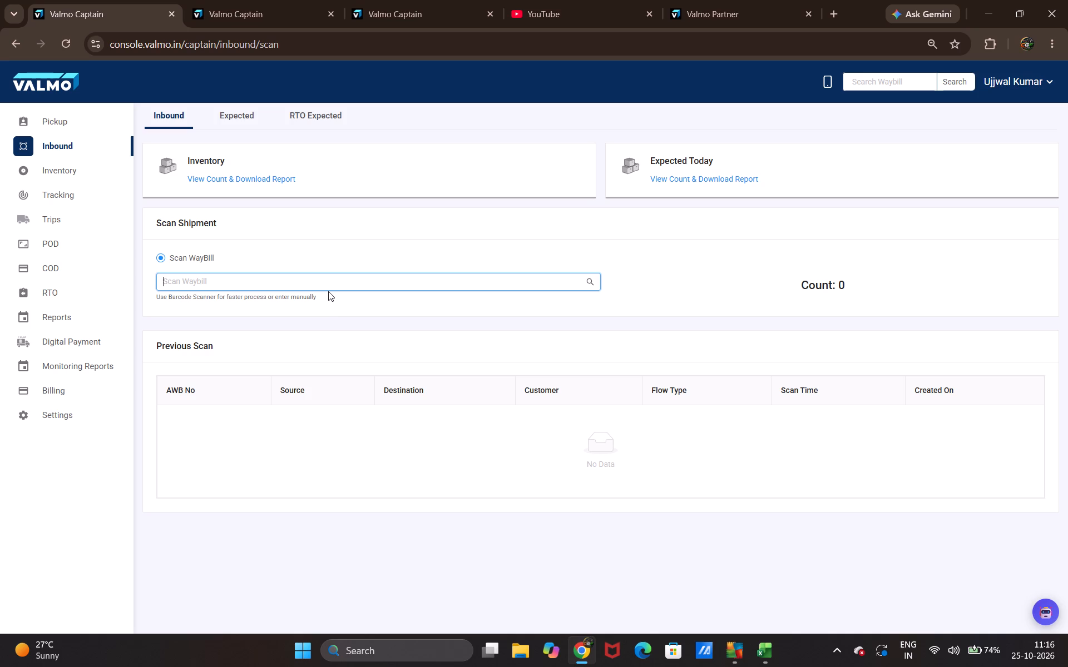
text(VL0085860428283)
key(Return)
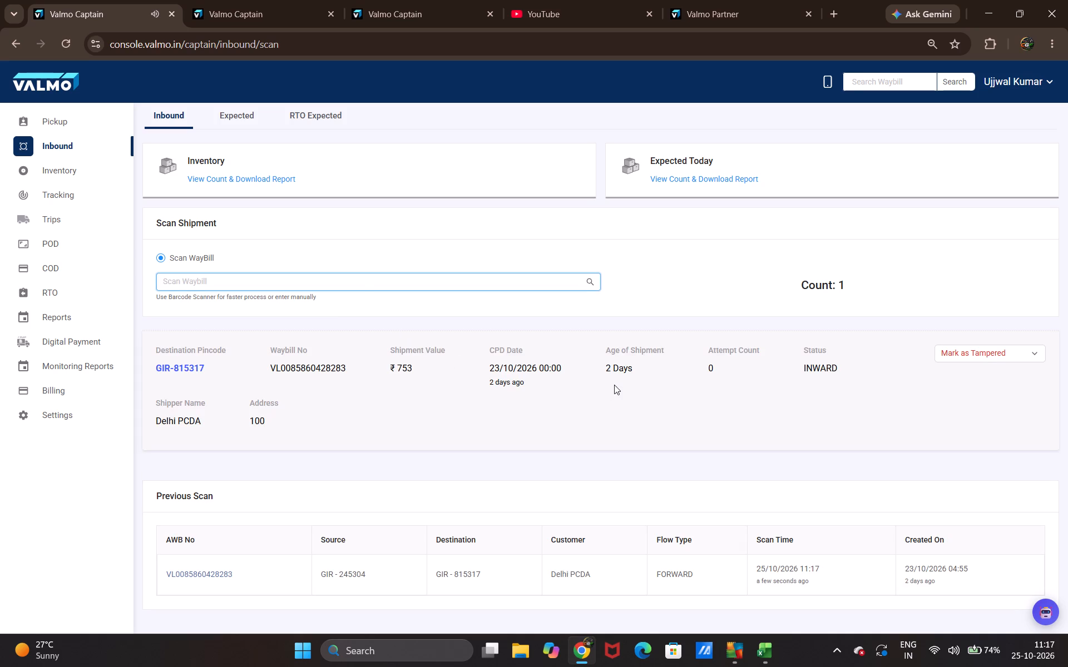
click(191, 281)
Examine the scanned waybill's Previous Scan entry, checking its scan time, flow type, customer and destination.
scroll(1010, 541, down, 3)
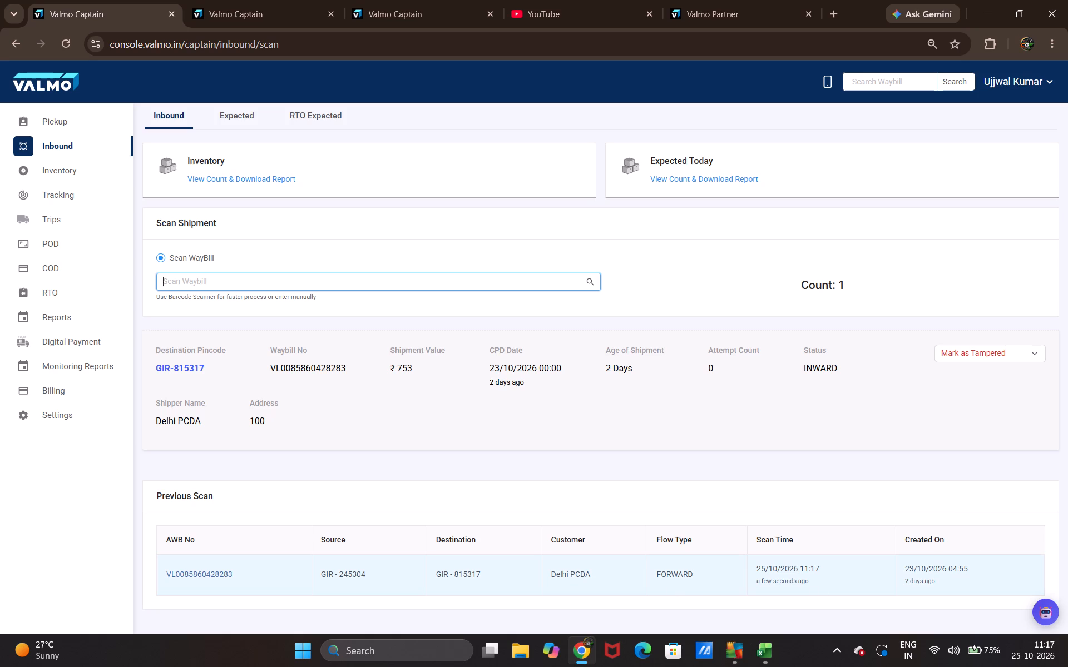
drag(755, 571, 856, 568)
drag(851, 562, 848, 576)
click(843, 569)
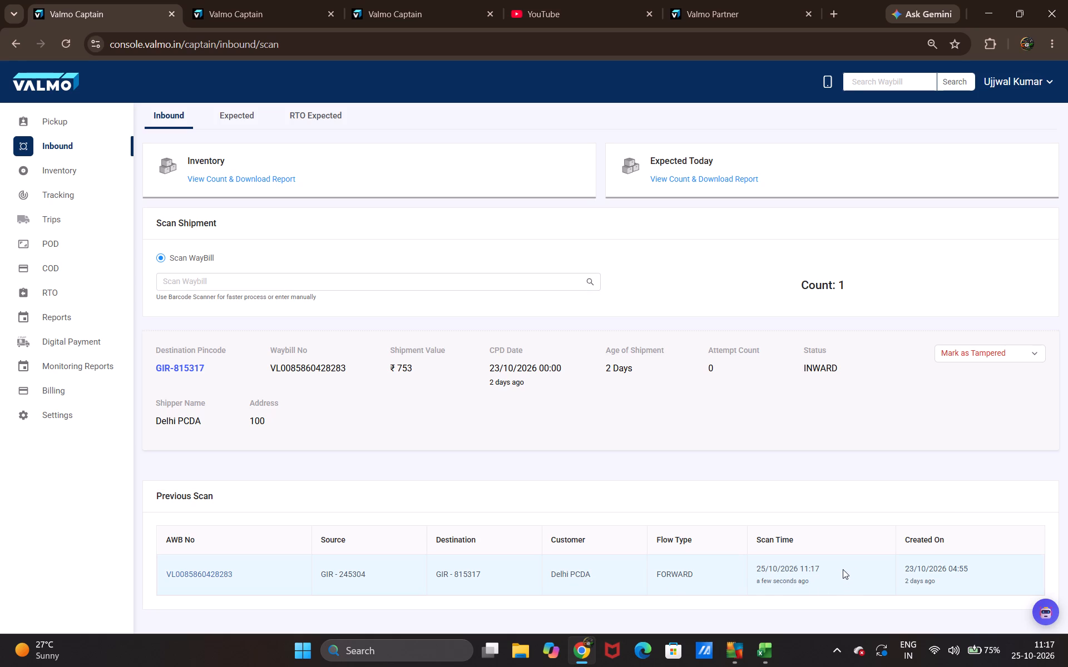
drag(654, 561, 719, 578)
drag(720, 569, 720, 585)
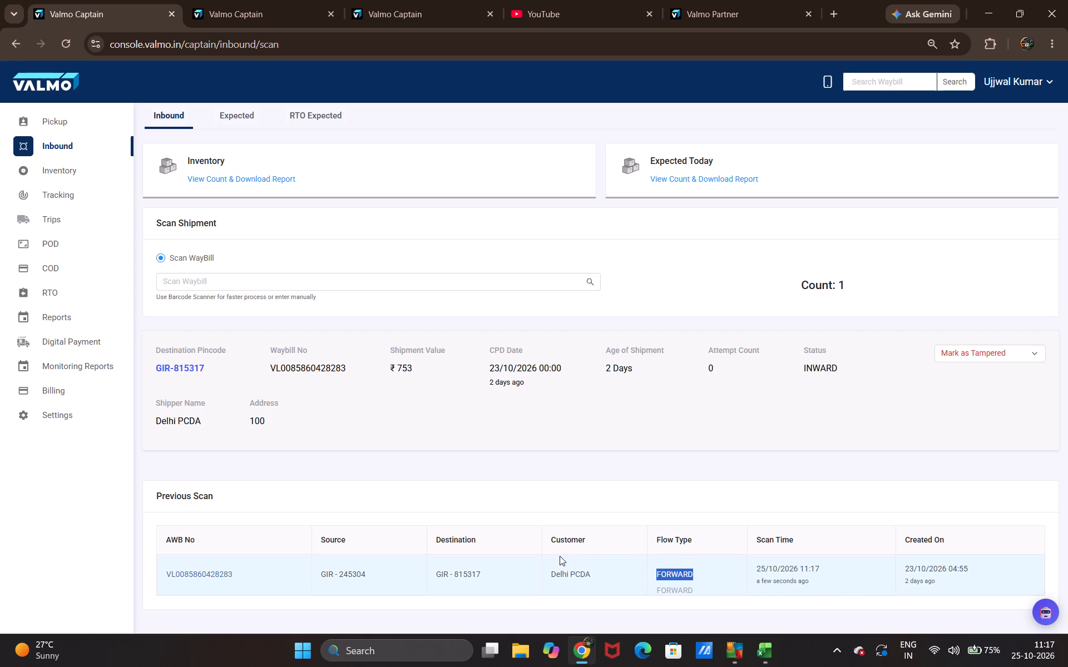
click(542, 561)
drag(609, 569, 533, 561)
drag(623, 567, 622, 580)
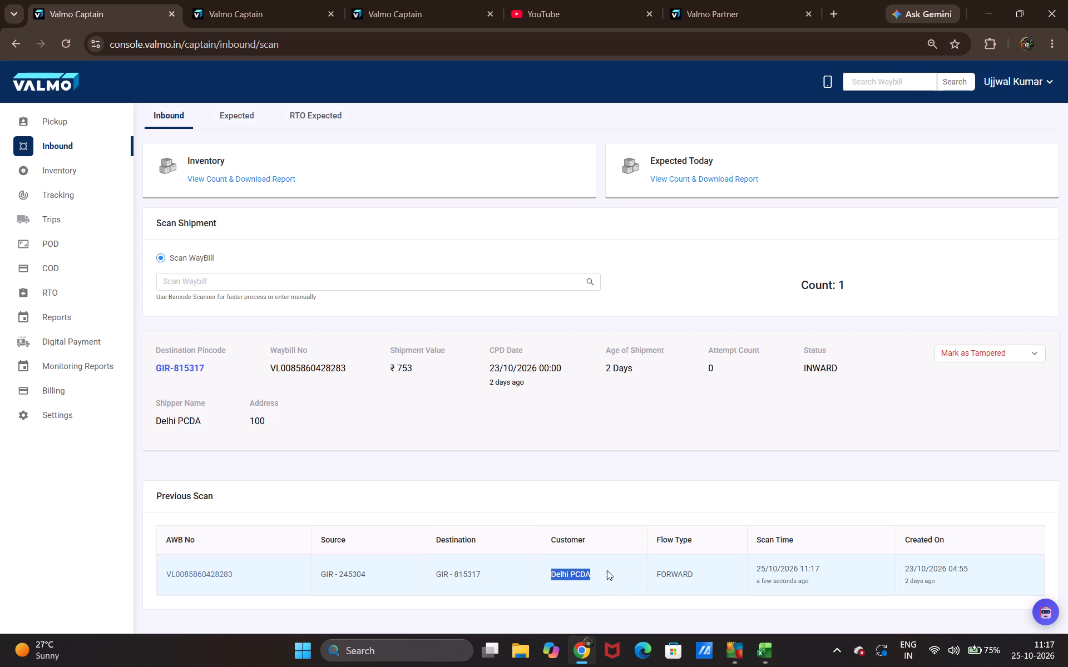
click(607, 570)
triple_click(461, 576)
drag(462, 575, 467, 583)
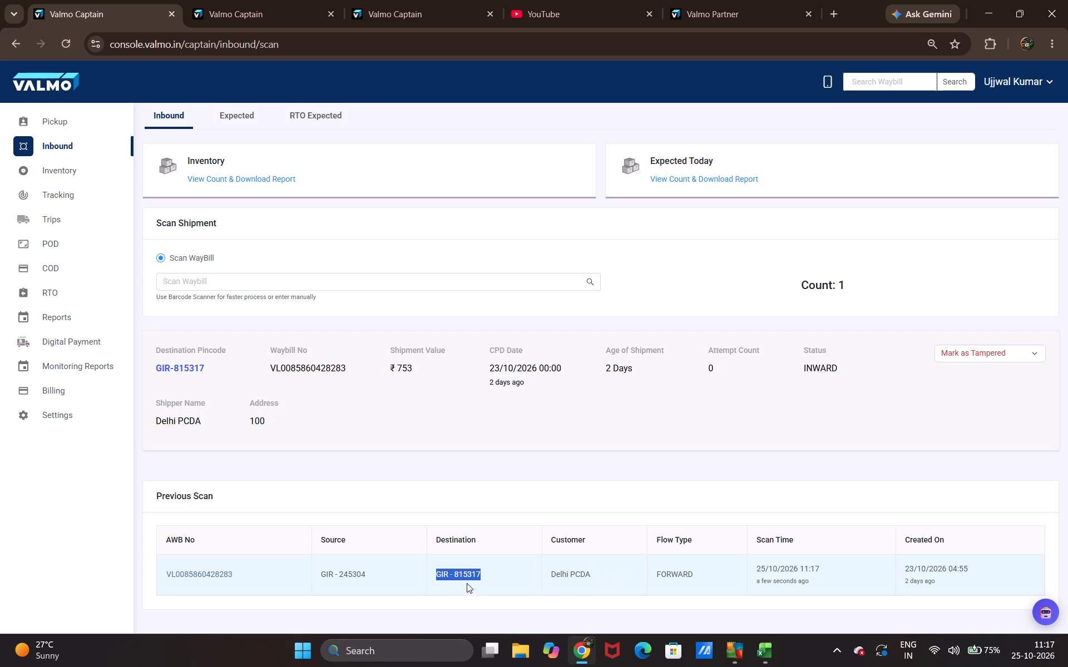
drag(467, 583, 467, 596)
click(432, 600)
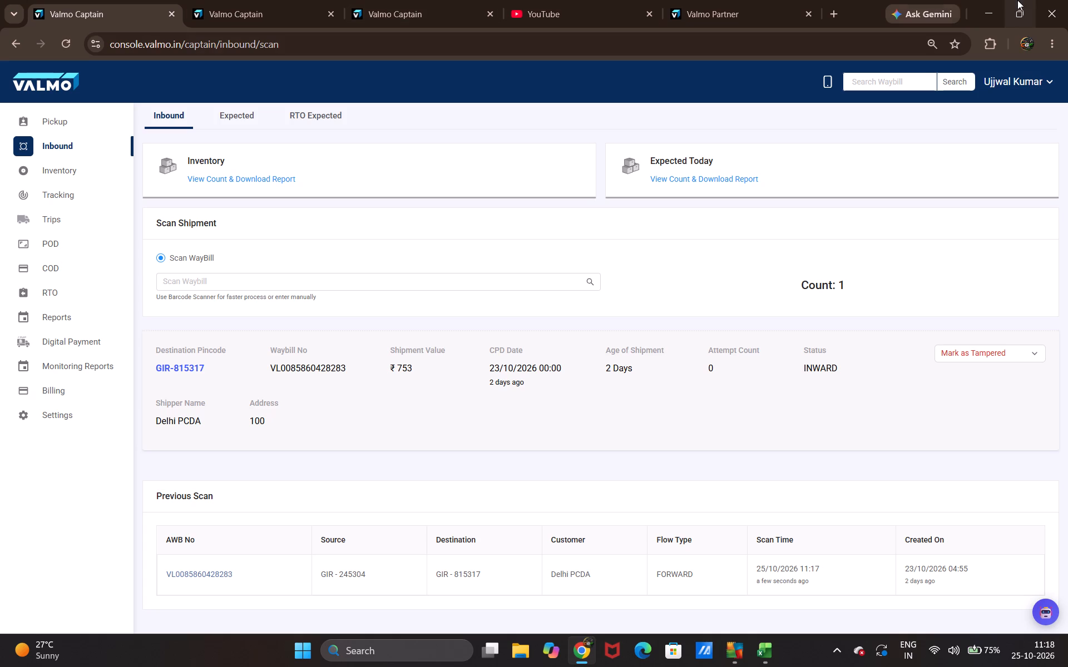
Switch to the Valmo Partner Payments page and examine the Total Base Pay for the last 3 months.
click(280, 0)
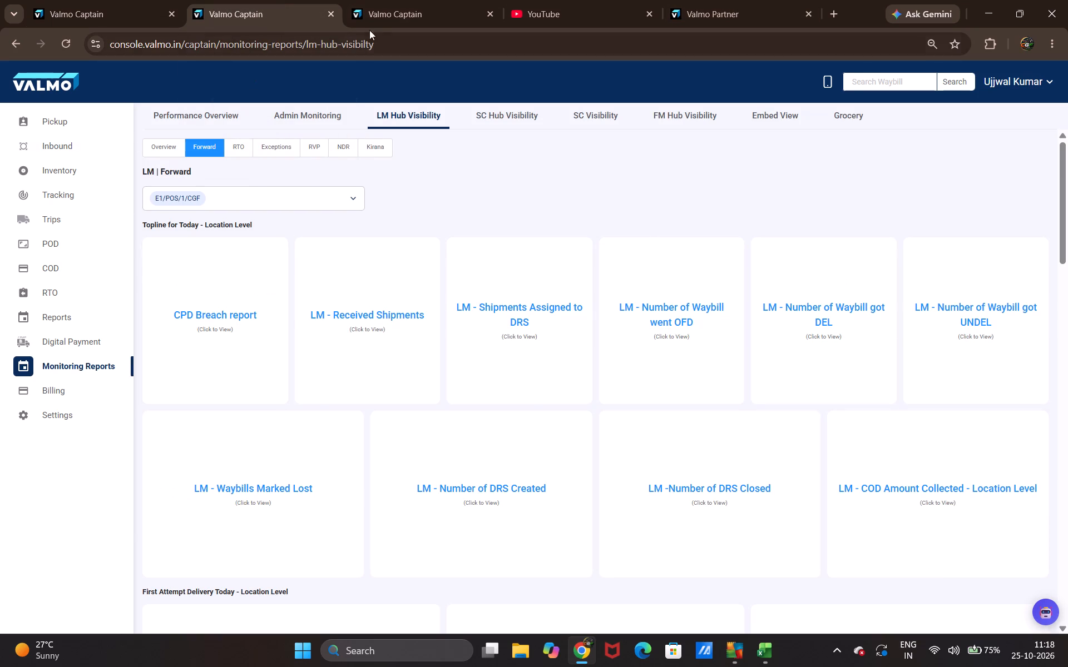
click(432, 12)
click(729, 0)
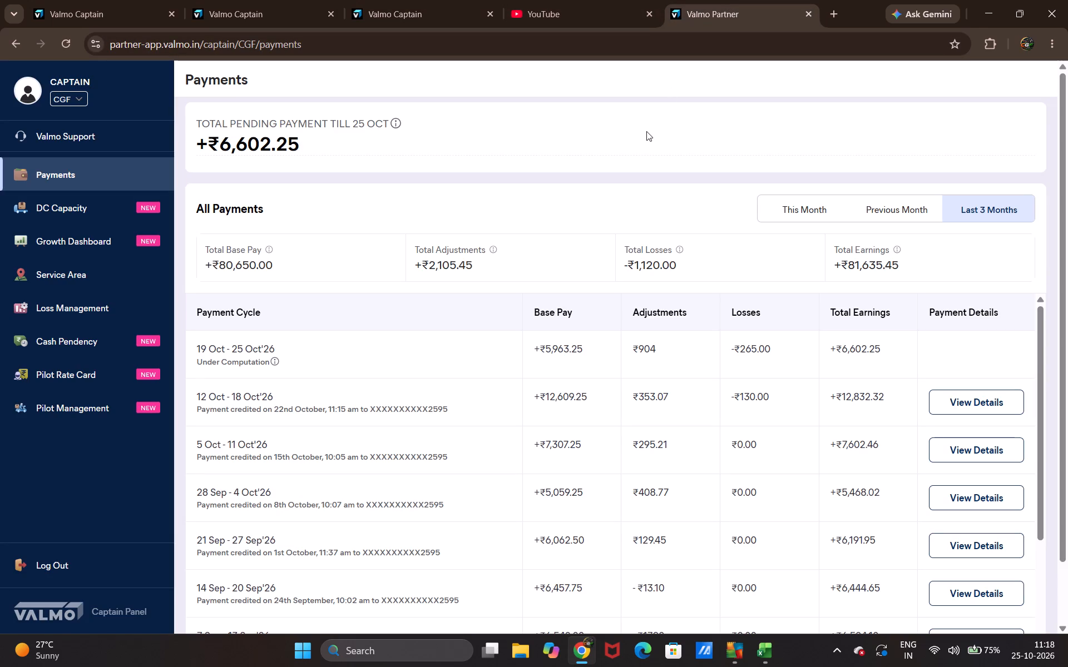
drag(296, 247, 226, 282)
drag(226, 282, 277, 272)
click(288, 260)
drag(280, 262, 223, 269)
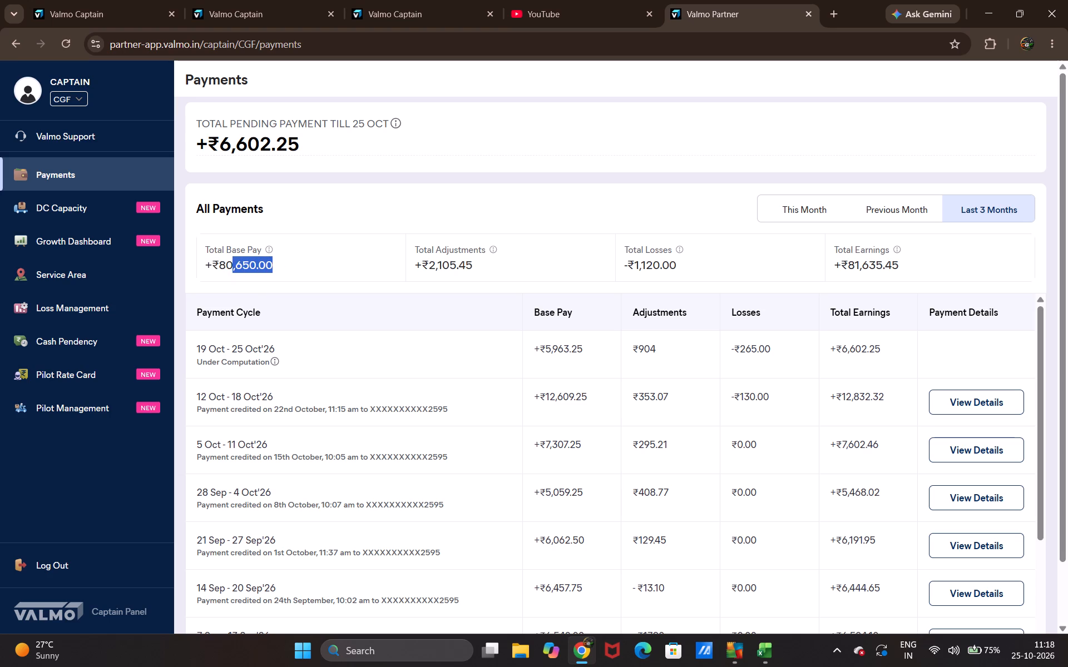
drag(223, 269, 208, 269)
drag(231, 279, 233, 295)
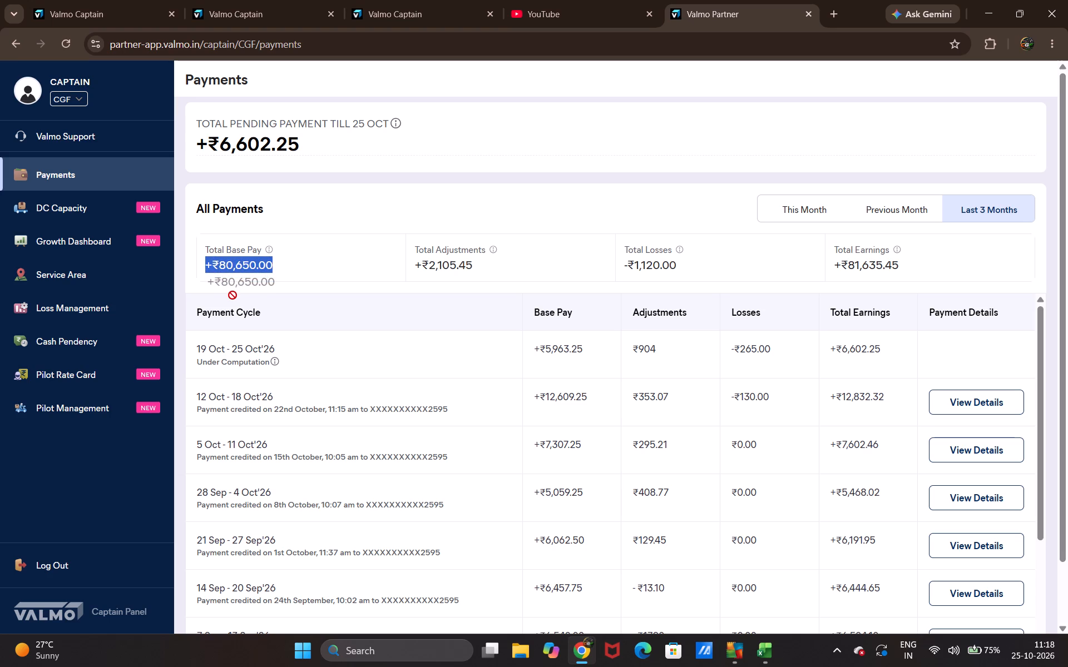
drag(233, 295, 230, 295)
drag(230, 295, 230, 295)
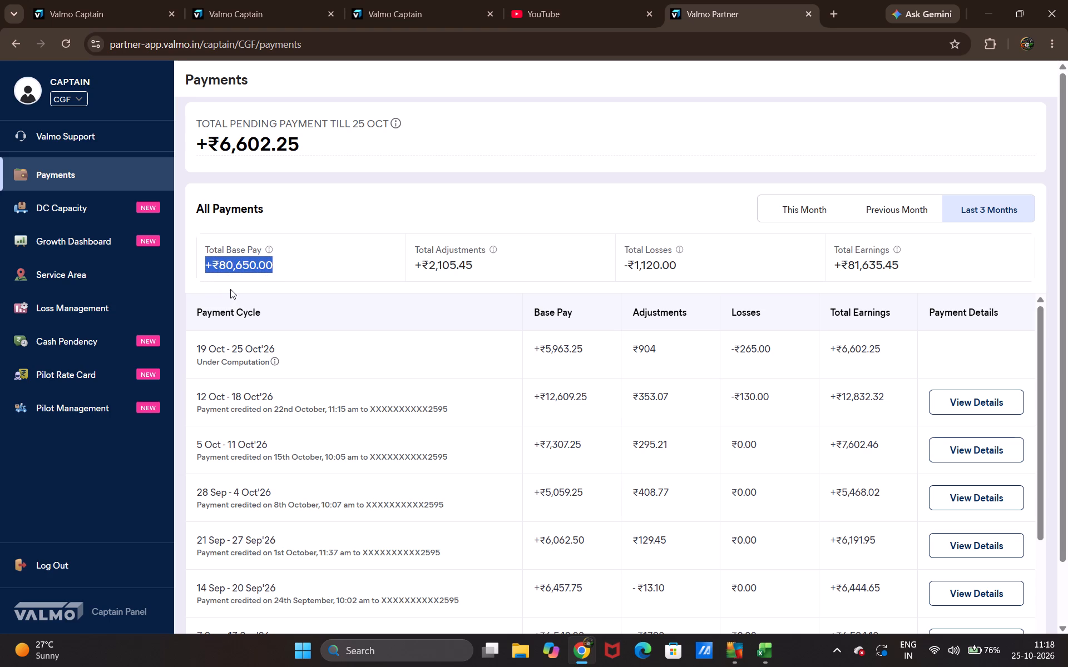
click(230, 289)
triple_click(235, 265)
drag(244, 259, 245, 258)
drag(245, 258, 243, 273)
click(239, 282)
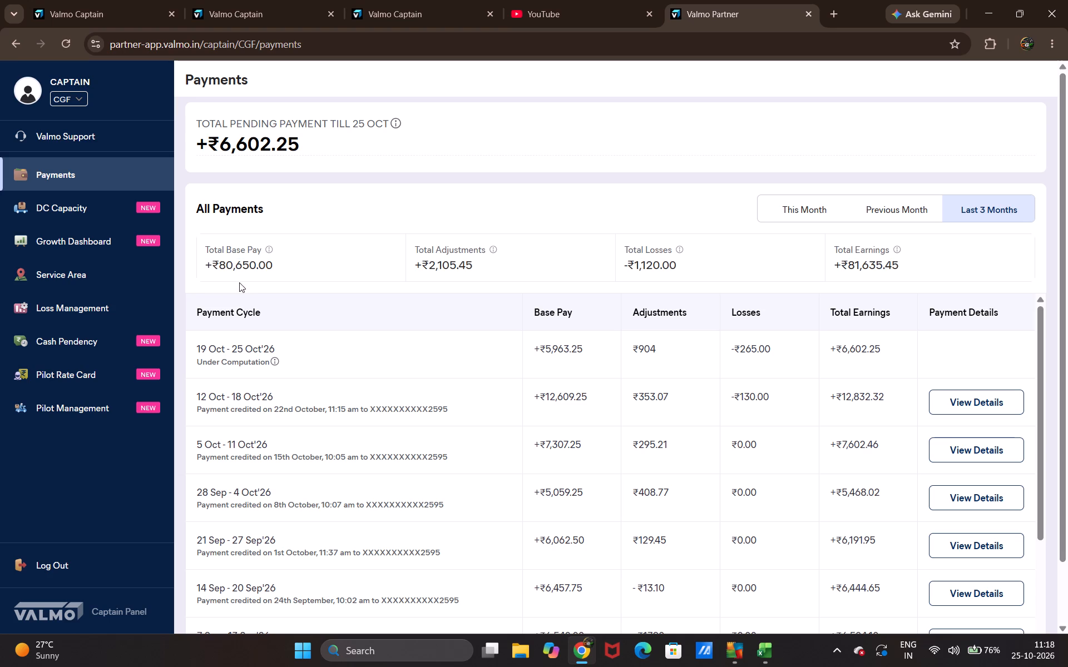
Show only This Month's payments and check the losses for the 19 Oct - 25 Oct'26 payment cycle.
click(833, 215)
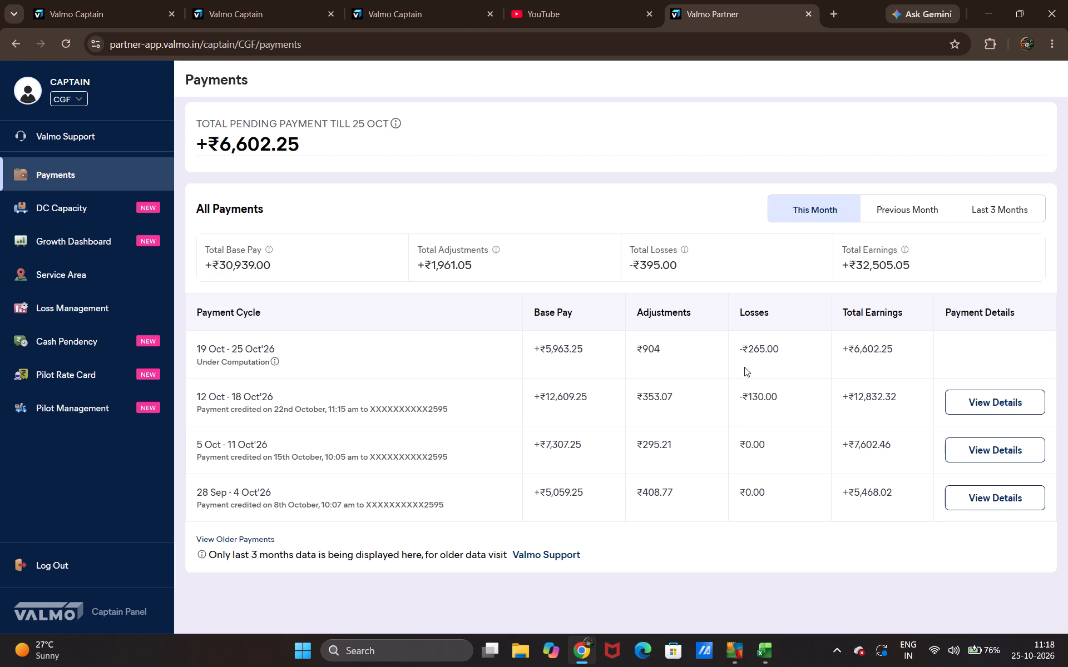
drag(760, 346, 704, 346)
drag(704, 346, 703, 346)
triple_click(768, 349)
drag(787, 347, 787, 366)
click(787, 355)
Check the total number of shipments in the Order Details of the open trip sheet.
click(429, 0)
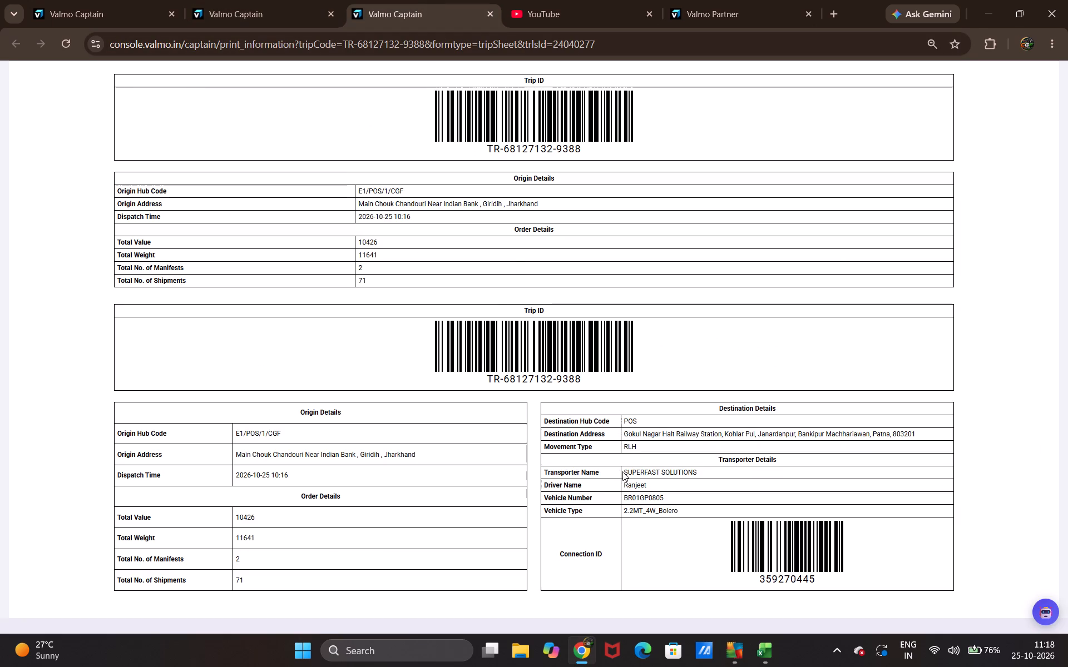
drag(265, 542, 268, 565)
click(260, 575)
drag(258, 575, 228, 575)
drag(261, 583, 409, 582)
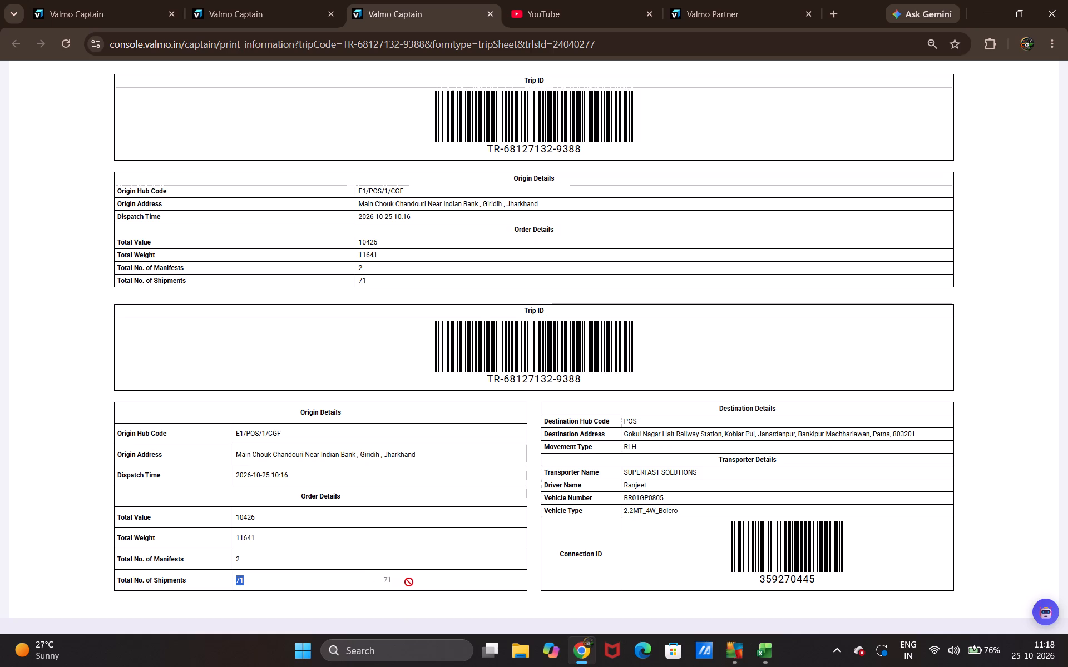
drag(409, 582, 433, 584)
Return to the Valmo console's Inbound page and open Manage Reverse Pickup in the Pickup section.
click(32, 12)
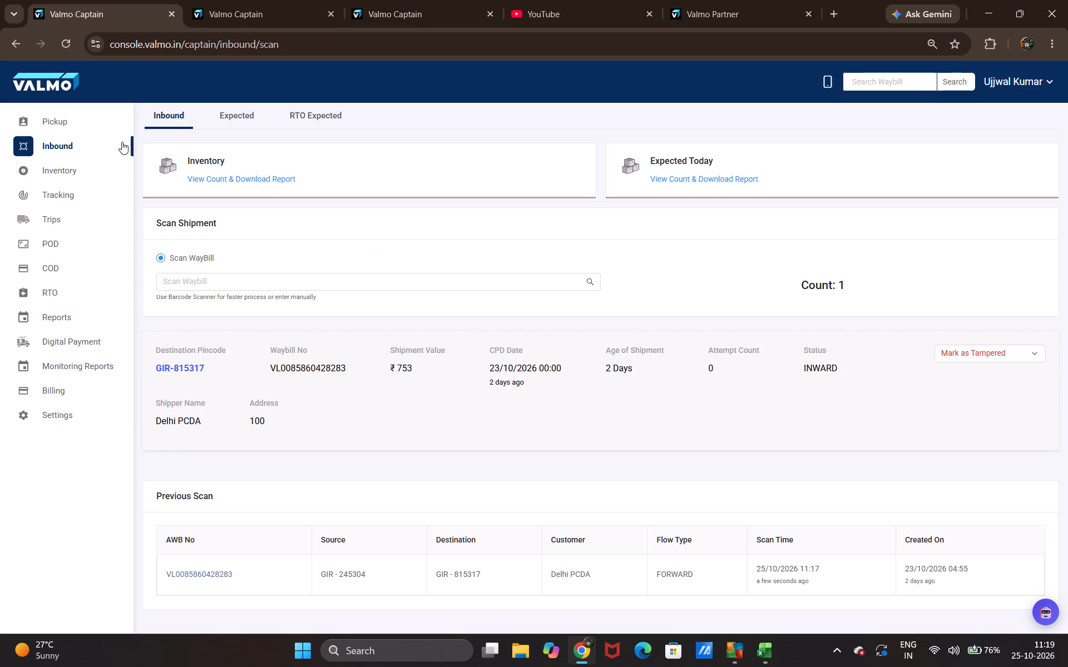
click(81, 121)
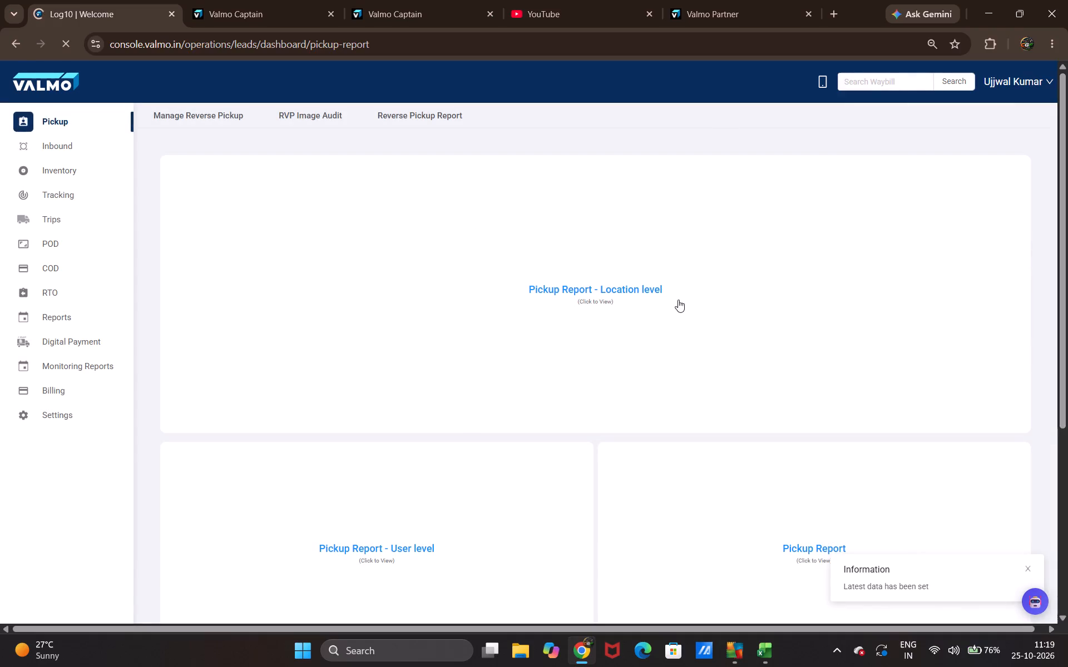
click(246, 116)
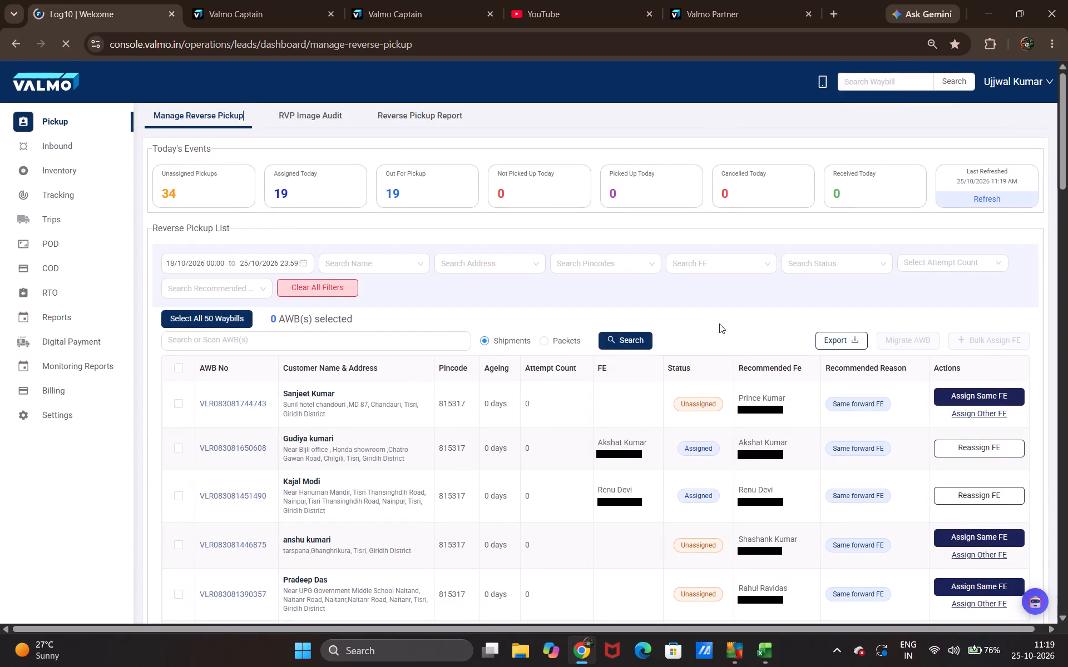
Examine the Reverse Pickup List for each pickup's assignment status, recommended FE and recommendation reason.
scroll(747, 401, down, 4)
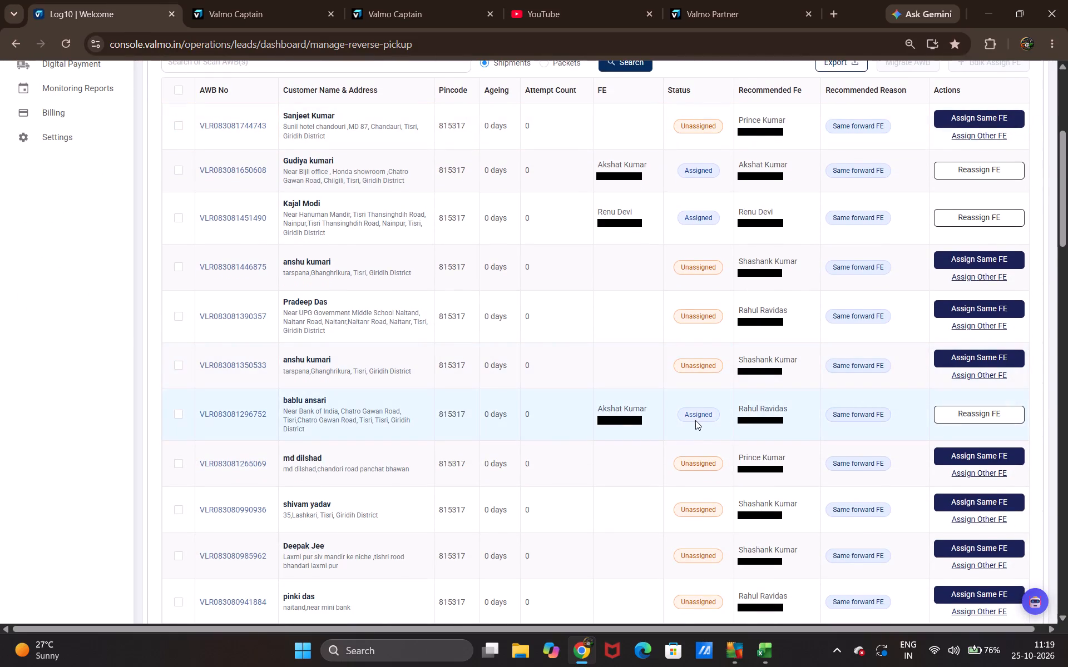
scroll(669, 415, down, 2)
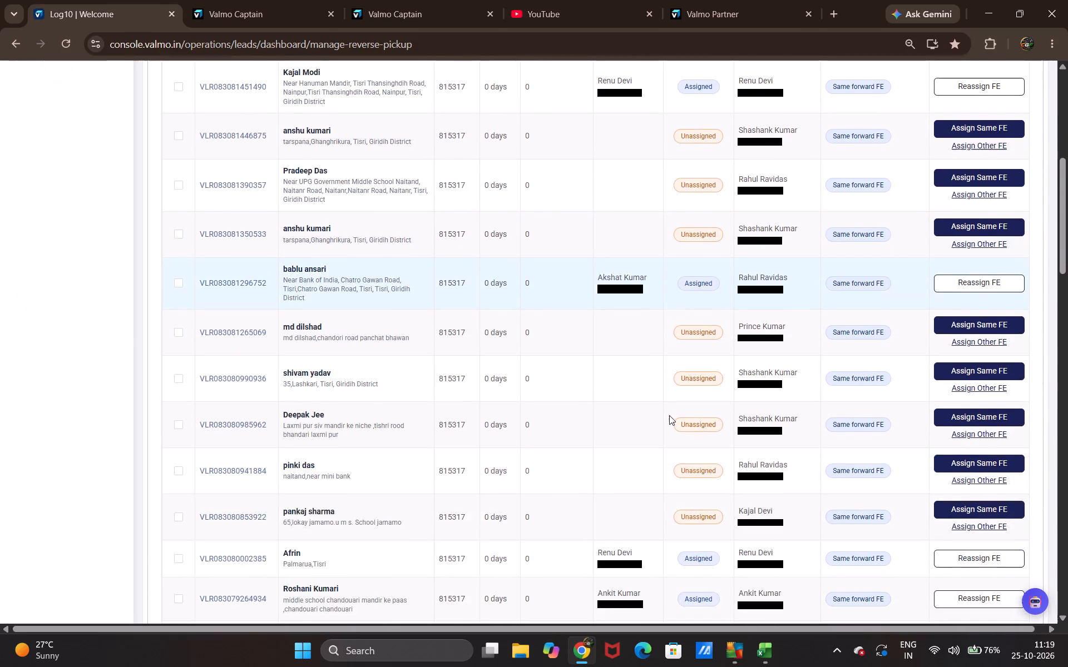
scroll(669, 415, down, 18)
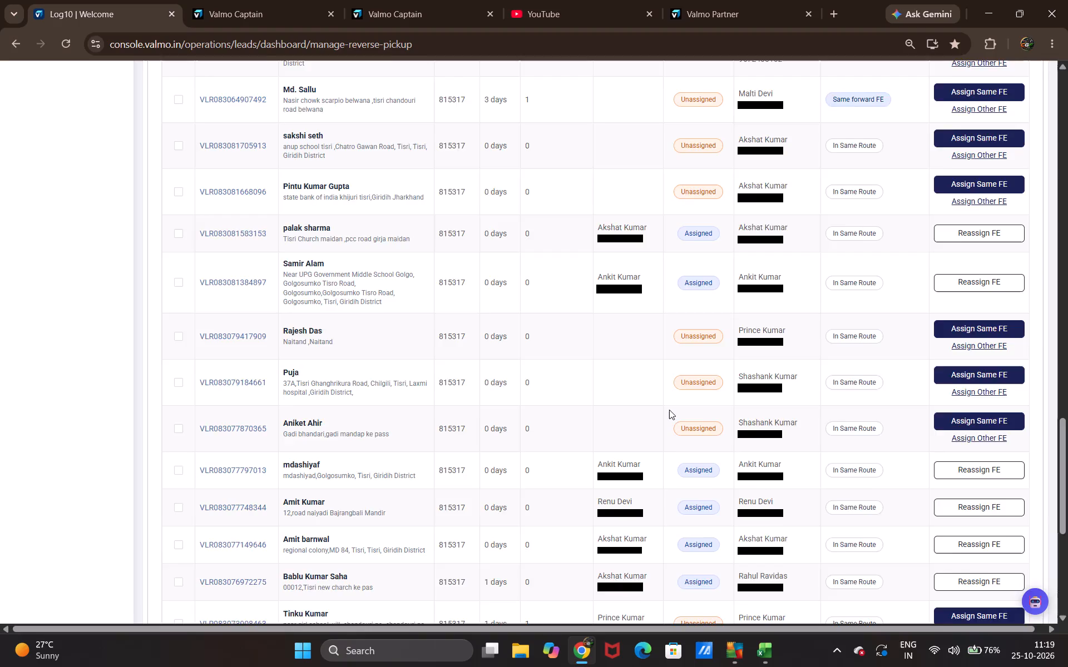
scroll(669, 410, down, 7)
scroll(669, 410, up, 11)
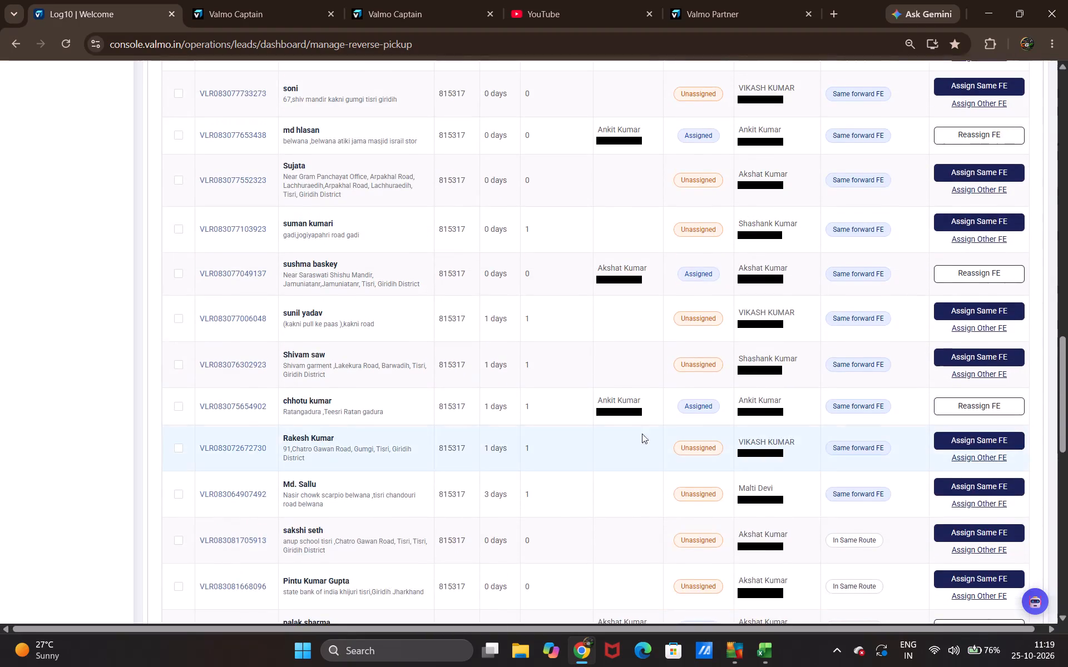
scroll(636, 432, up, 5)
scroll(524, 380, up, 5)
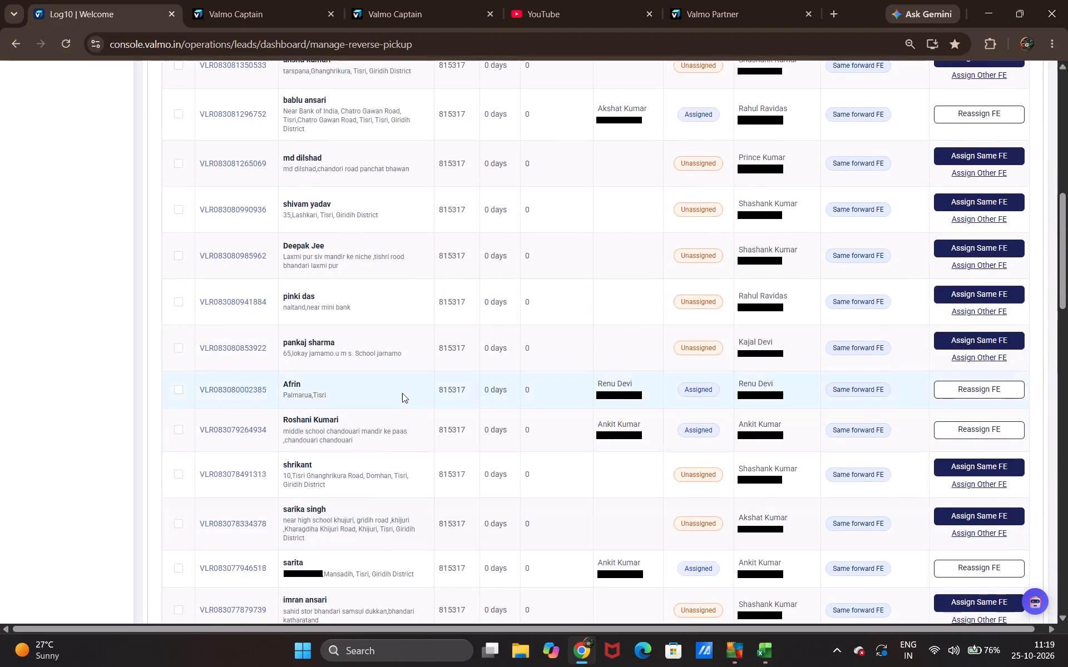
scroll(398, 394, up, 7)
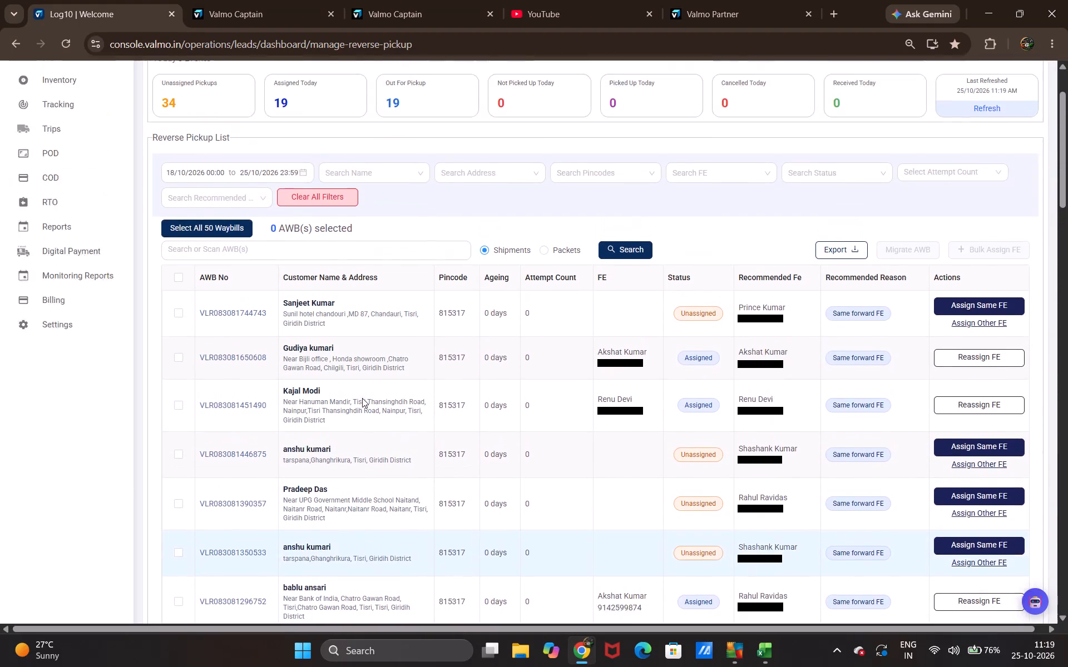
Review the first page of the Reverse Pickup List to its end for unassigned pickups, their ageing, attempt count and recommended FE.
scroll(362, 398, up, 2)
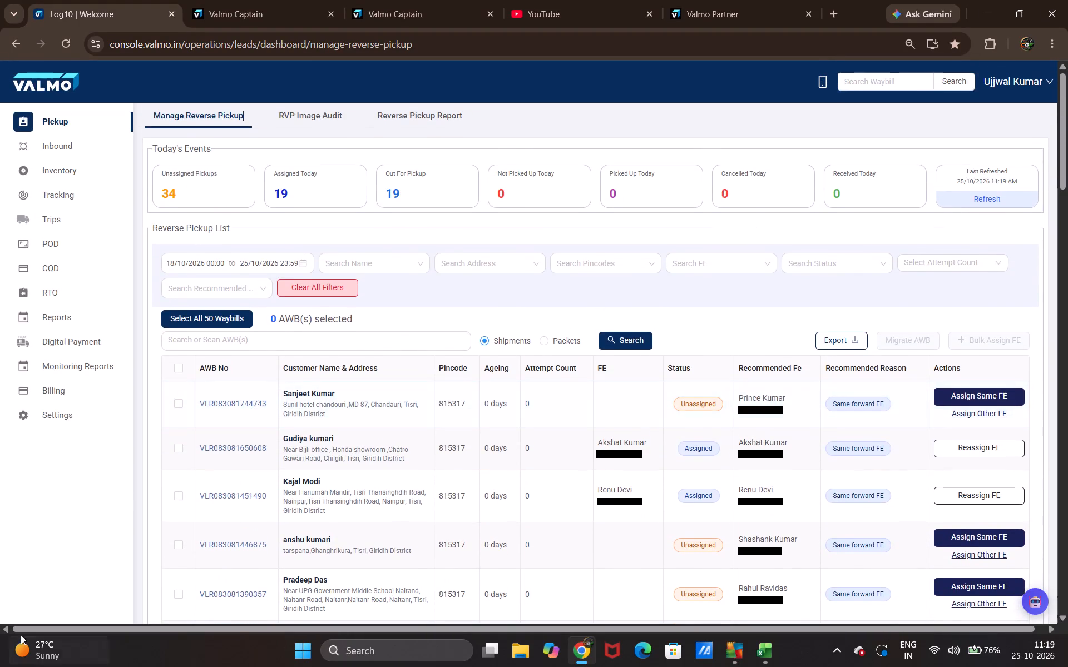
scroll(199, 423, down, 1)
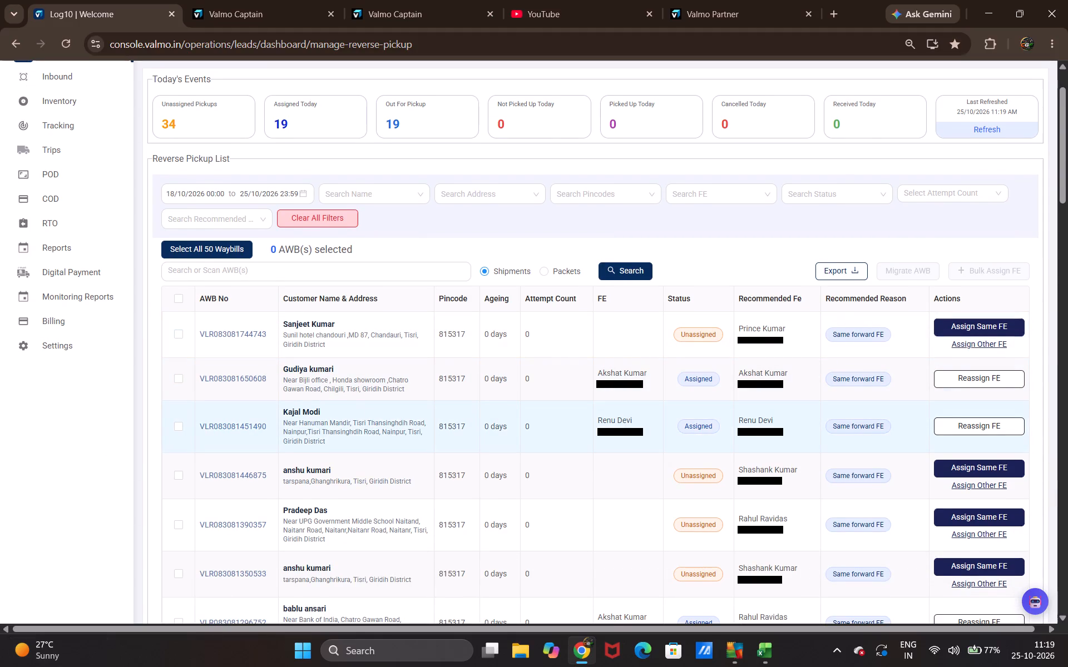
scroll(417, 415, down, 4)
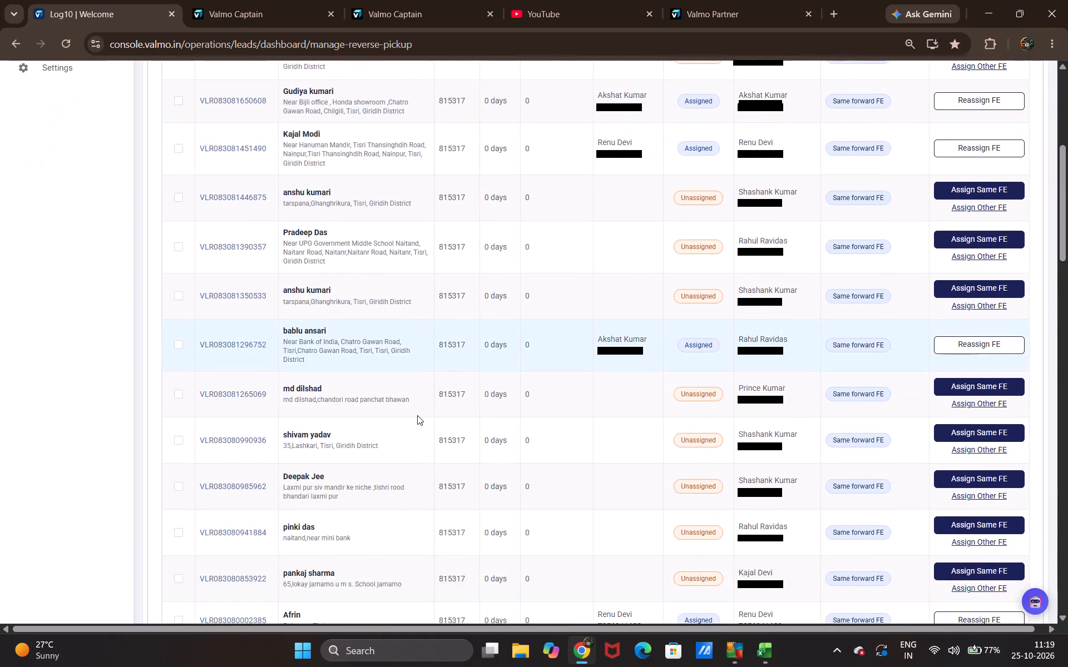
scroll(417, 415, down, 6)
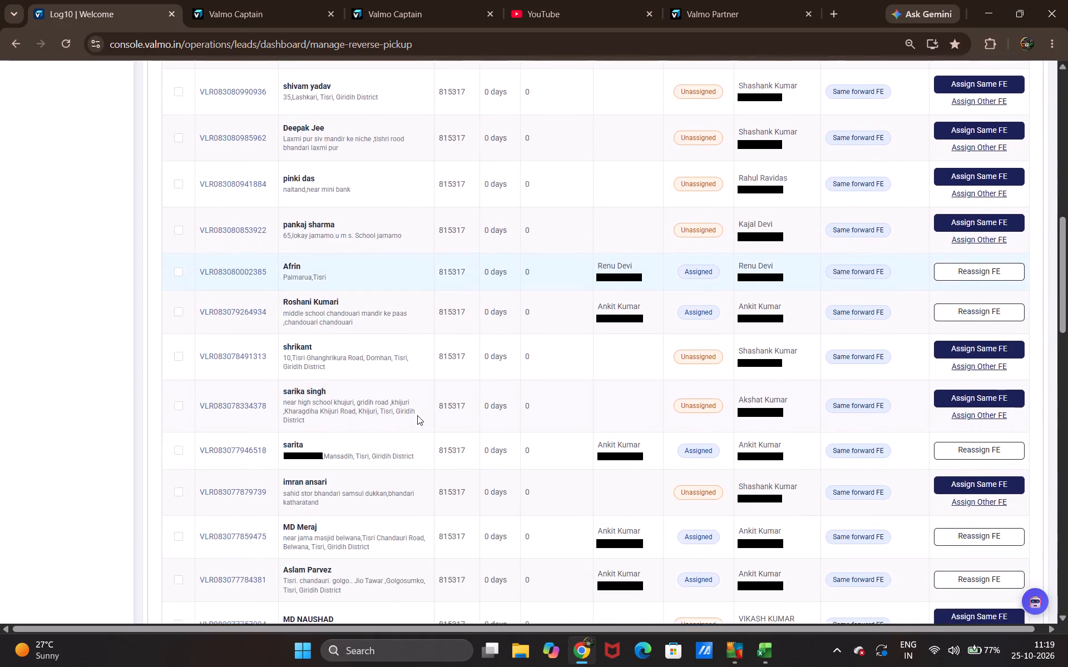
scroll(417, 415, down, 4)
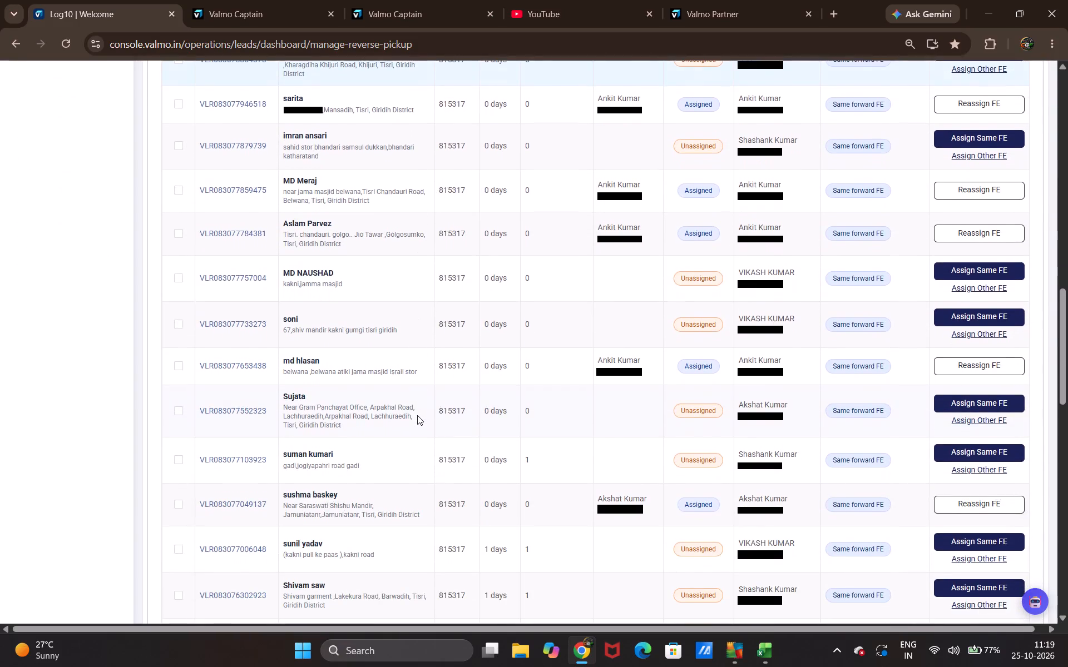
scroll(417, 415, down, 5)
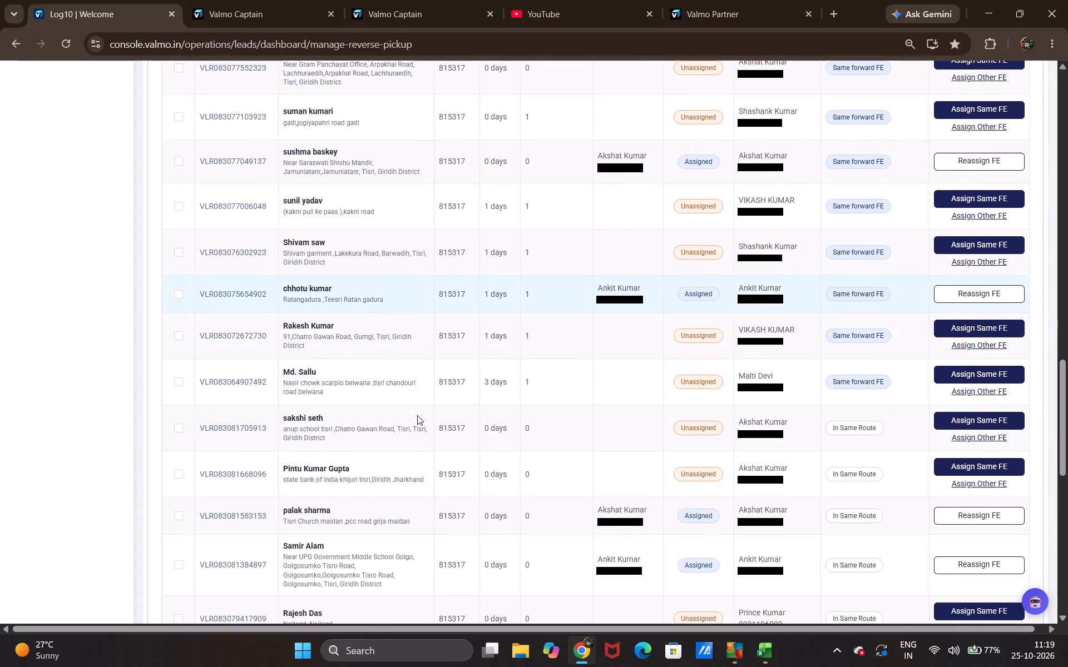
scroll(417, 415, down, 4)
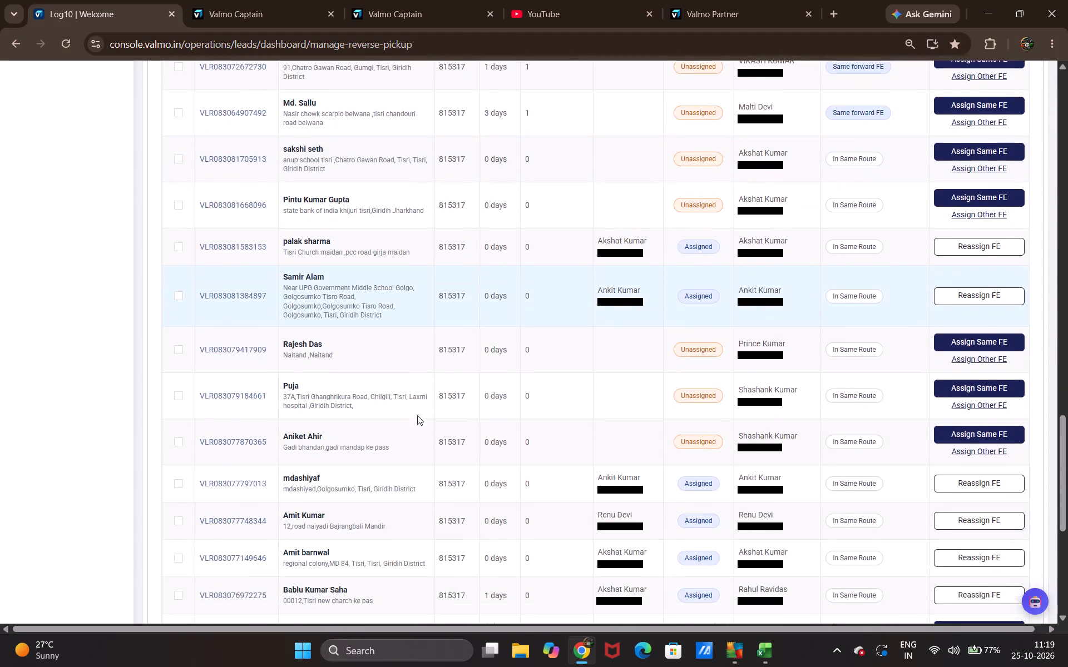
scroll(417, 415, down, 2)
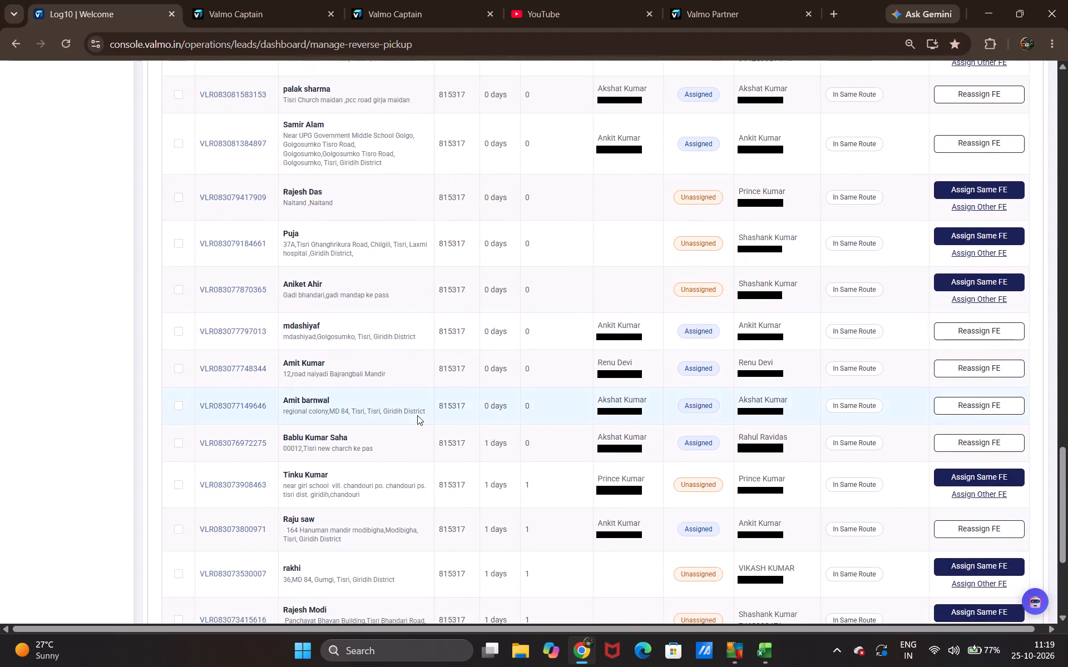
scroll(417, 415, down, 4)
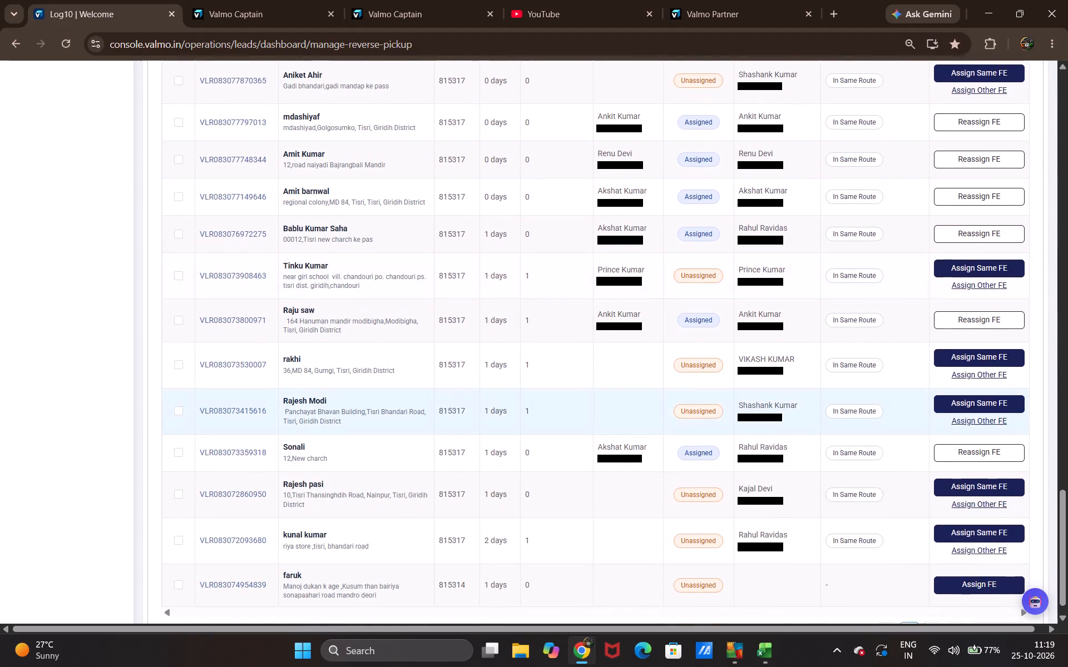
scroll(417, 415, down, 1)
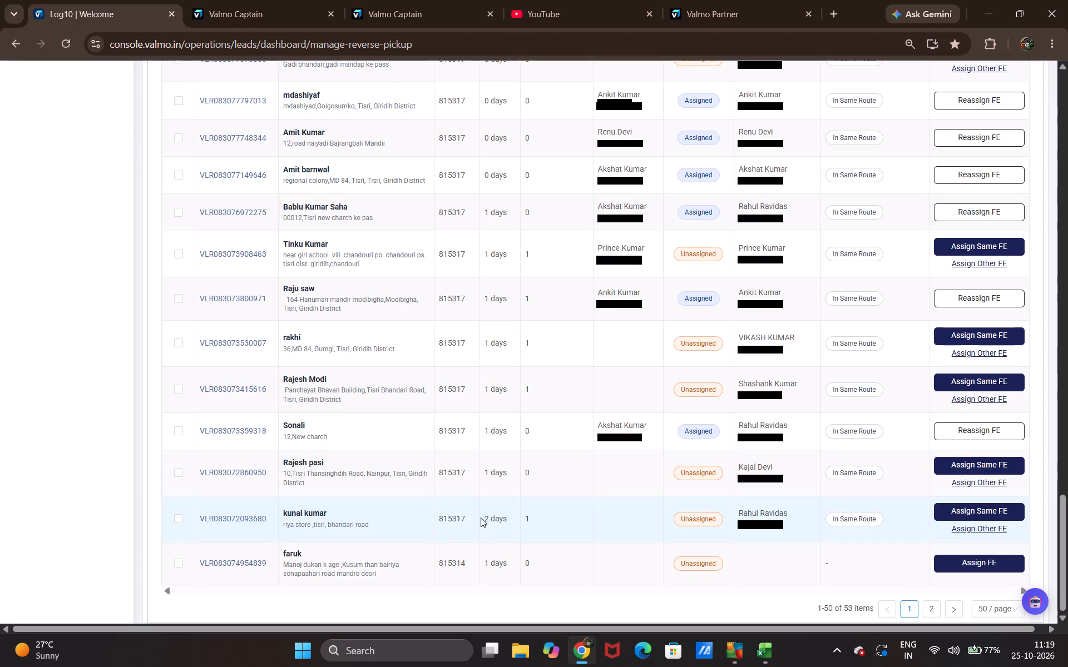
click(977, 527)
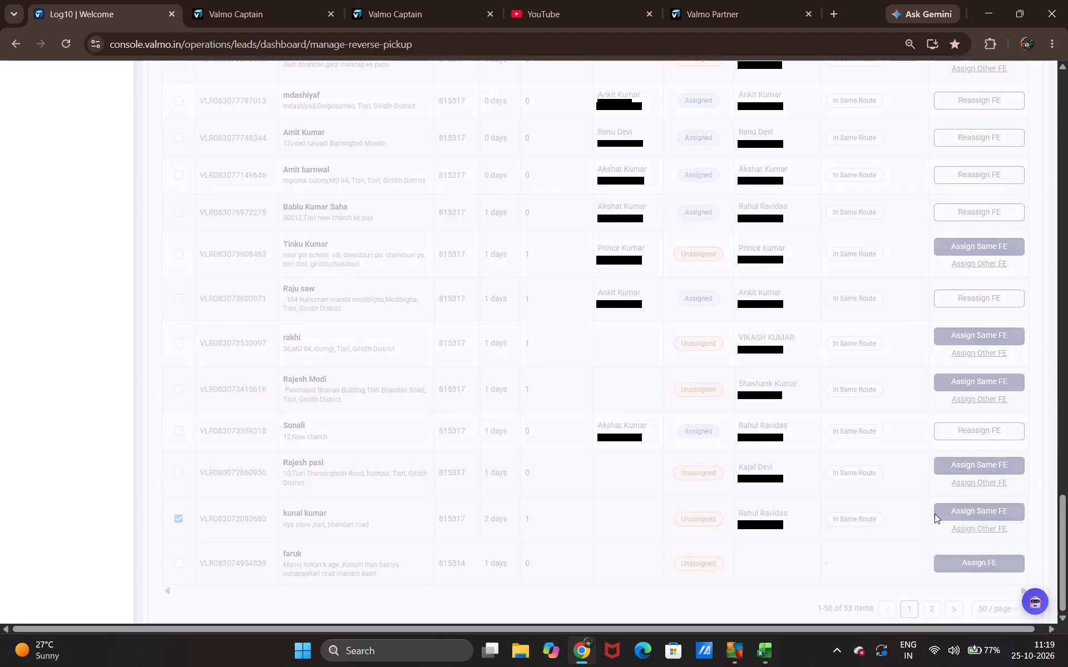
click(500, 286)
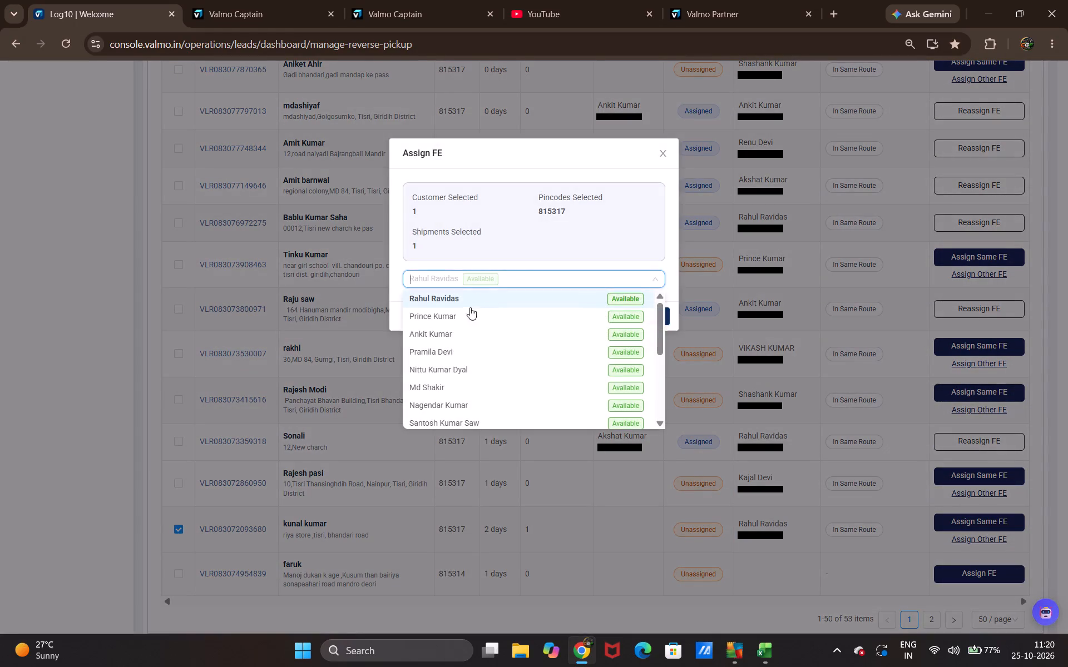
click(453, 336)
click(657, 306)
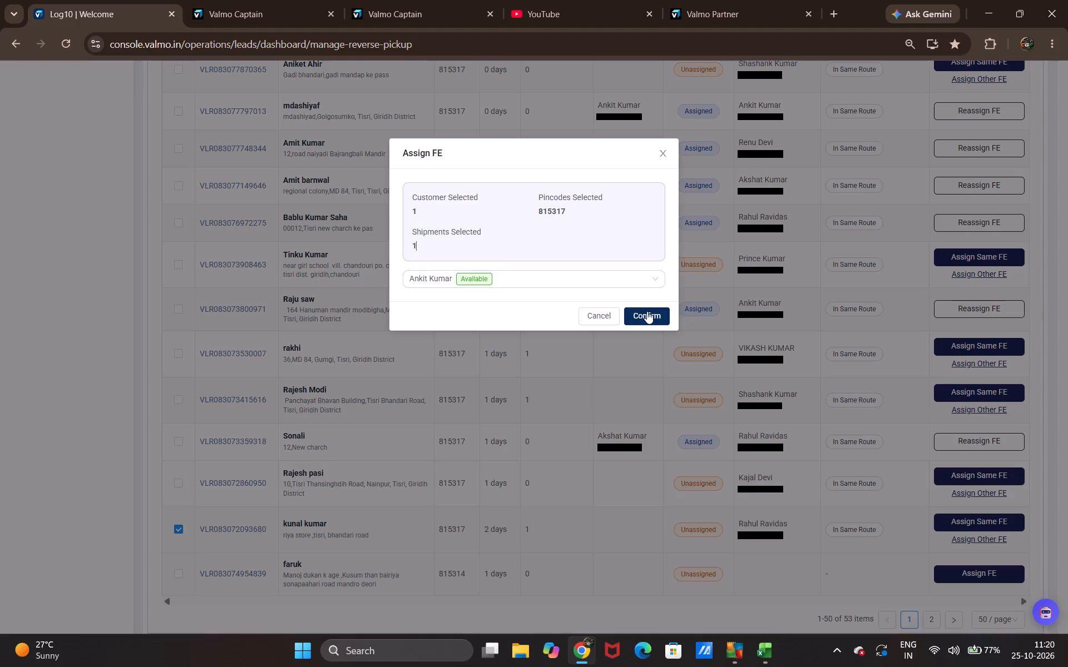
click(647, 311)
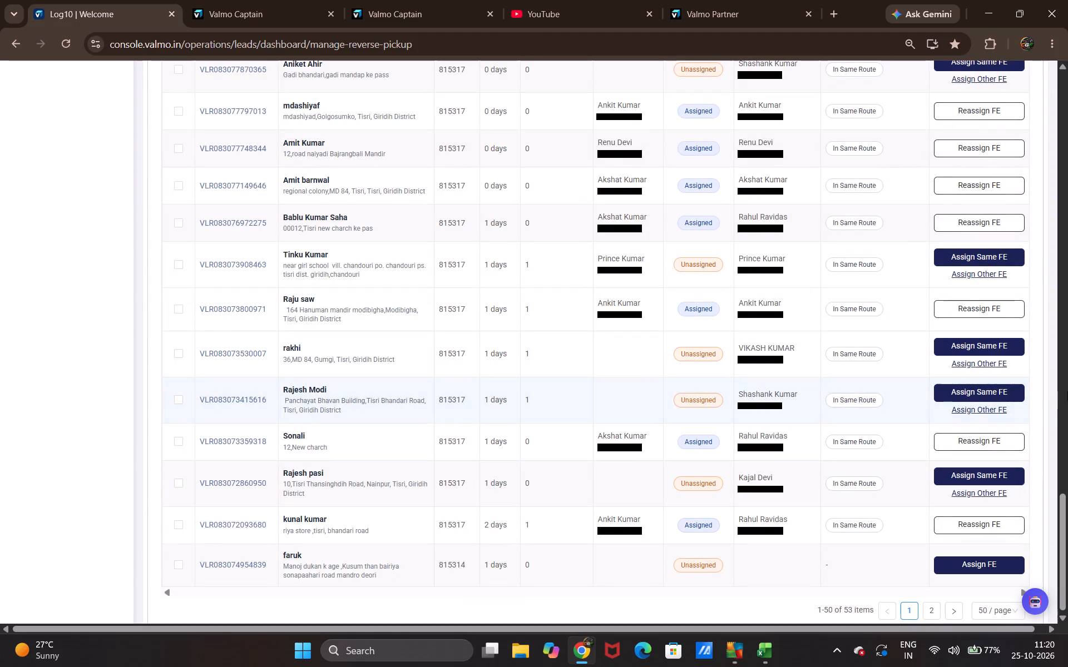
click(973, 410)
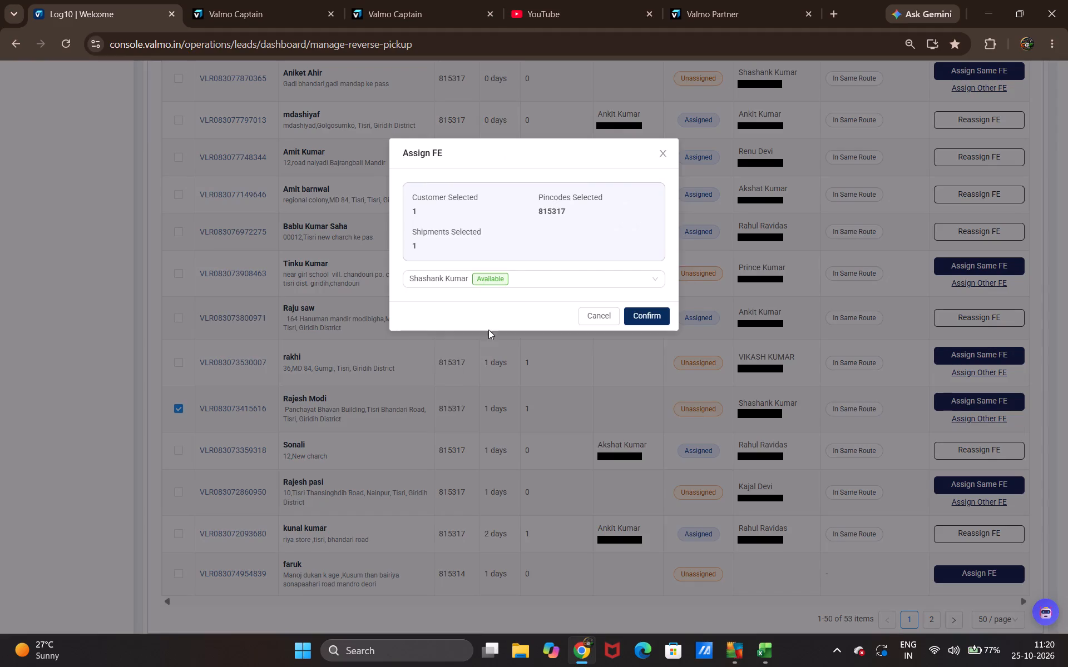
click(520, 276)
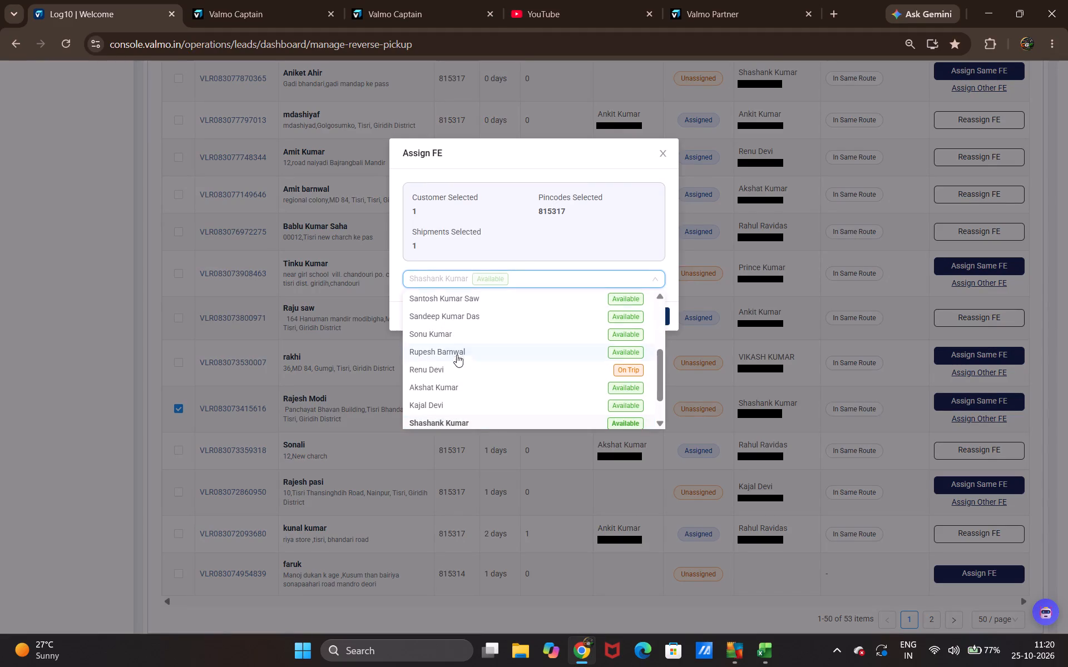
scroll(446, 384, up, 3)
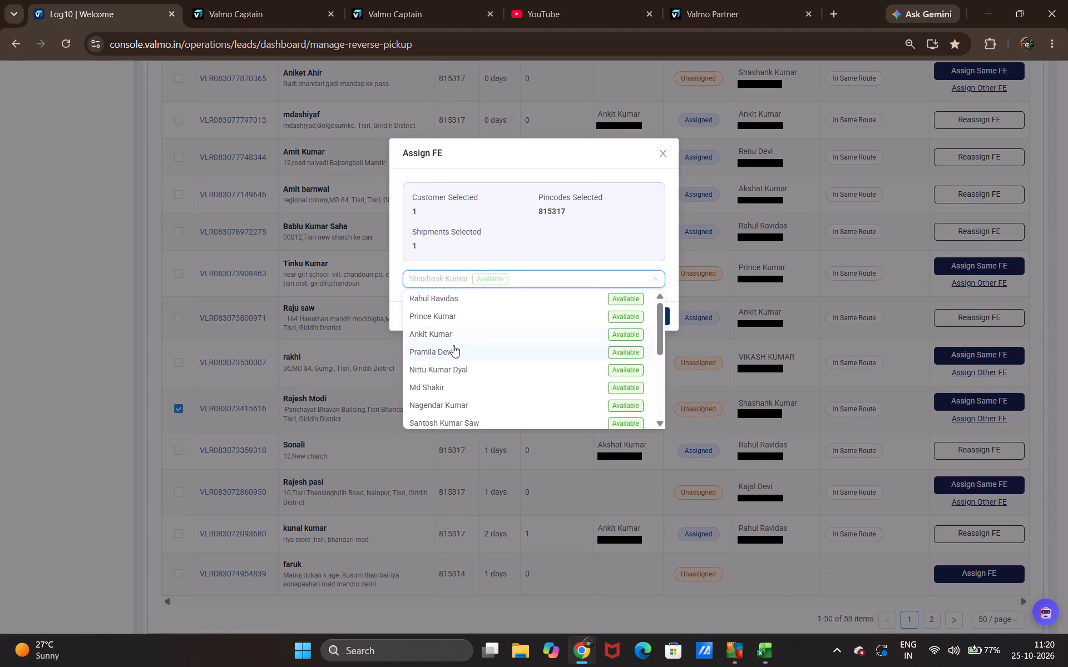
click(454, 339)
click(654, 309)
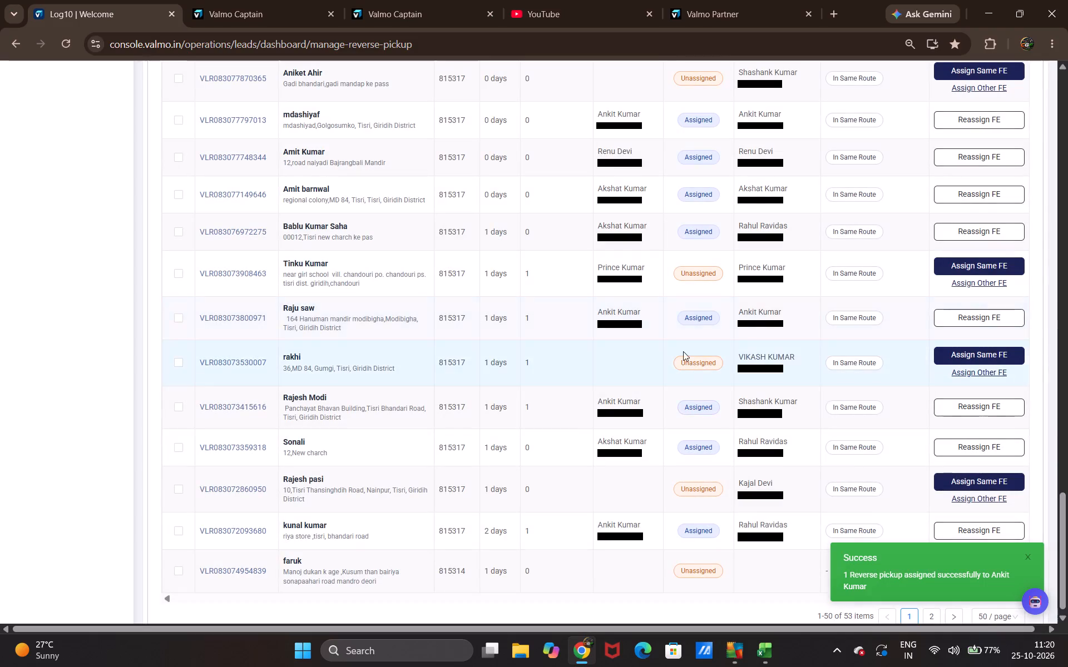
scroll(744, 421, down, 4)
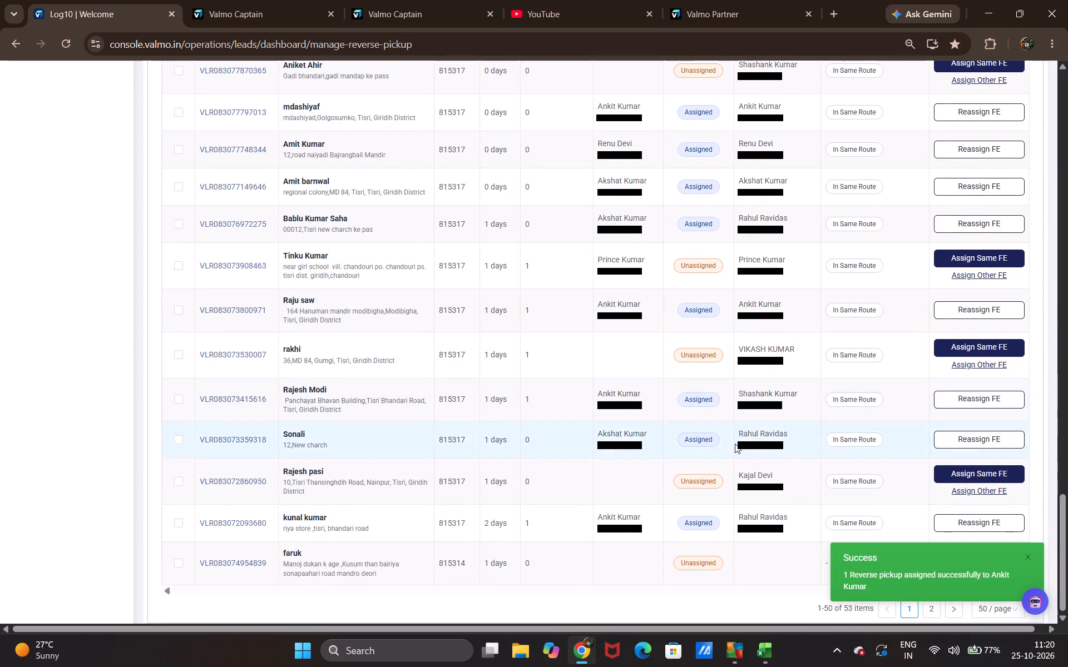
click(1029, 555)
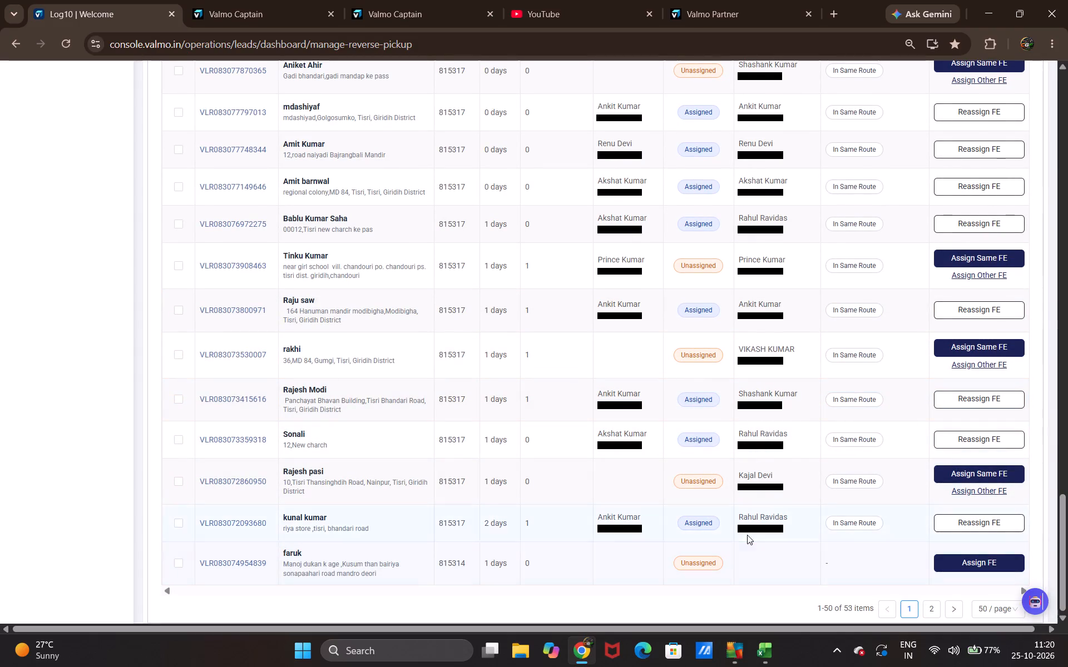
Open page 2 of the Reverse Pickup List to check the remaining pickups.
click(924, 608)
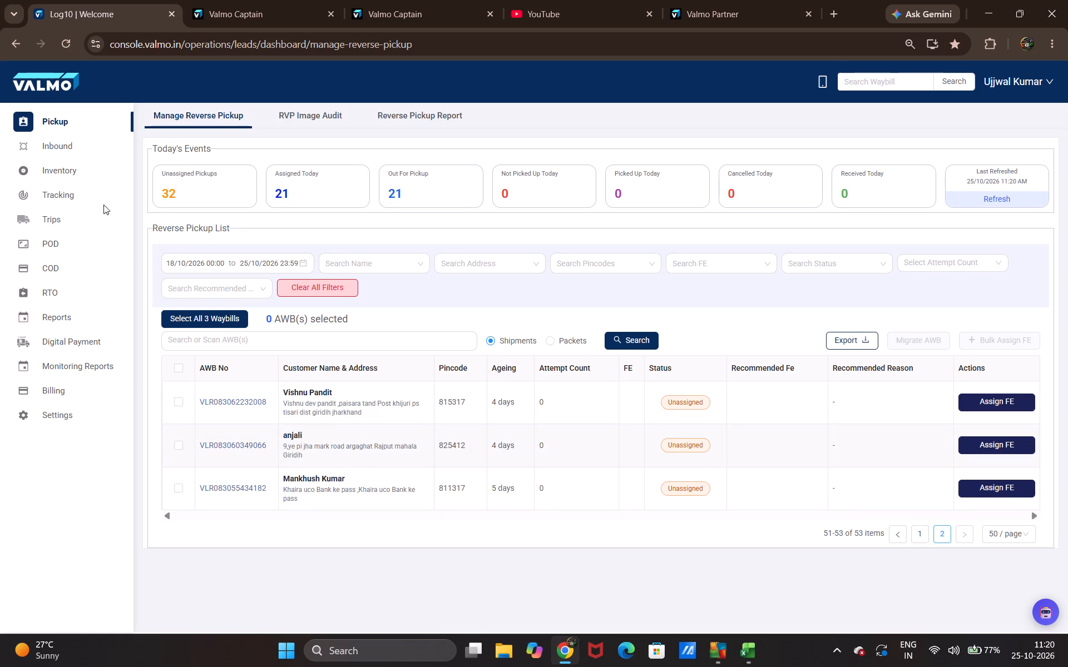
Switch to the open YouTube page and browse the recommended videos on its home feed.
click(240, 0)
click(407, 0)
click(599, 0)
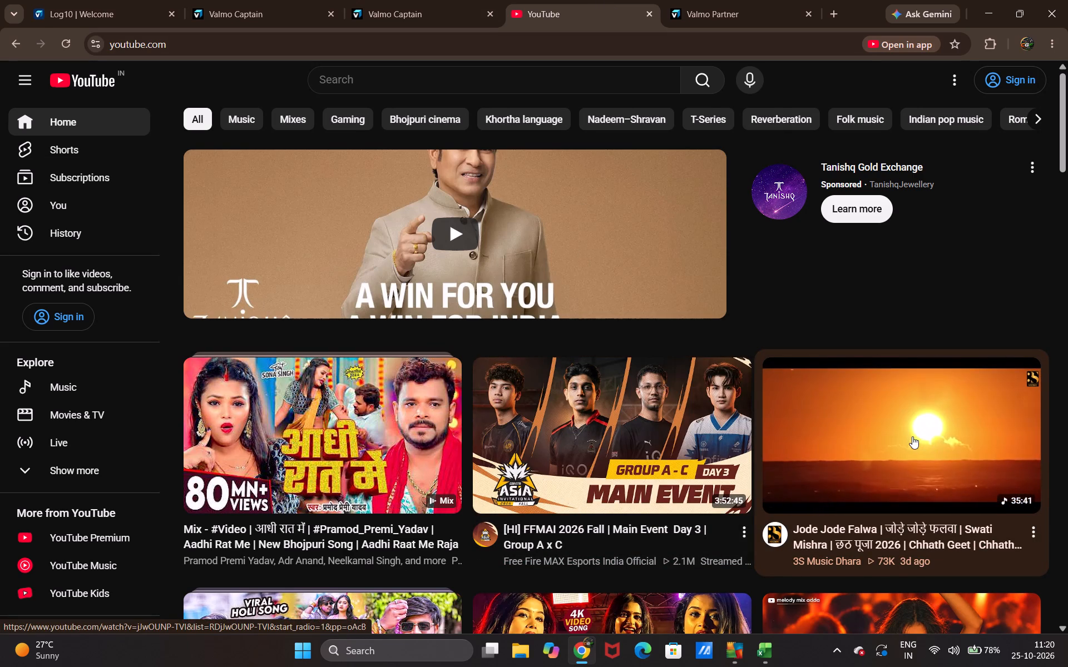
scroll(913, 436, down, 4)
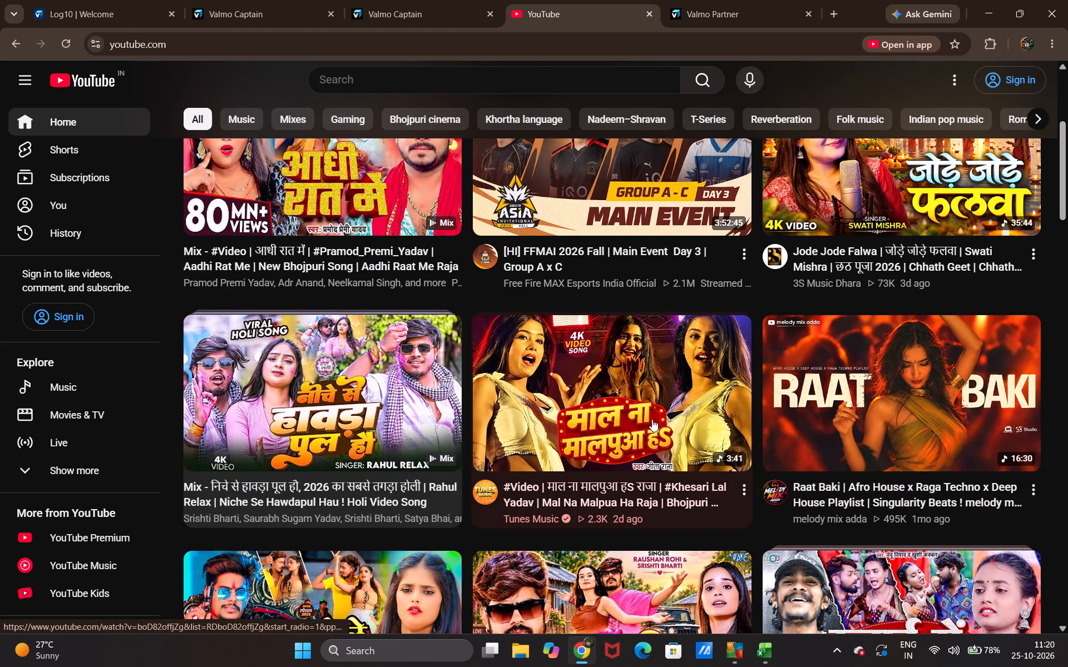
scroll(716, 399, down, 3)
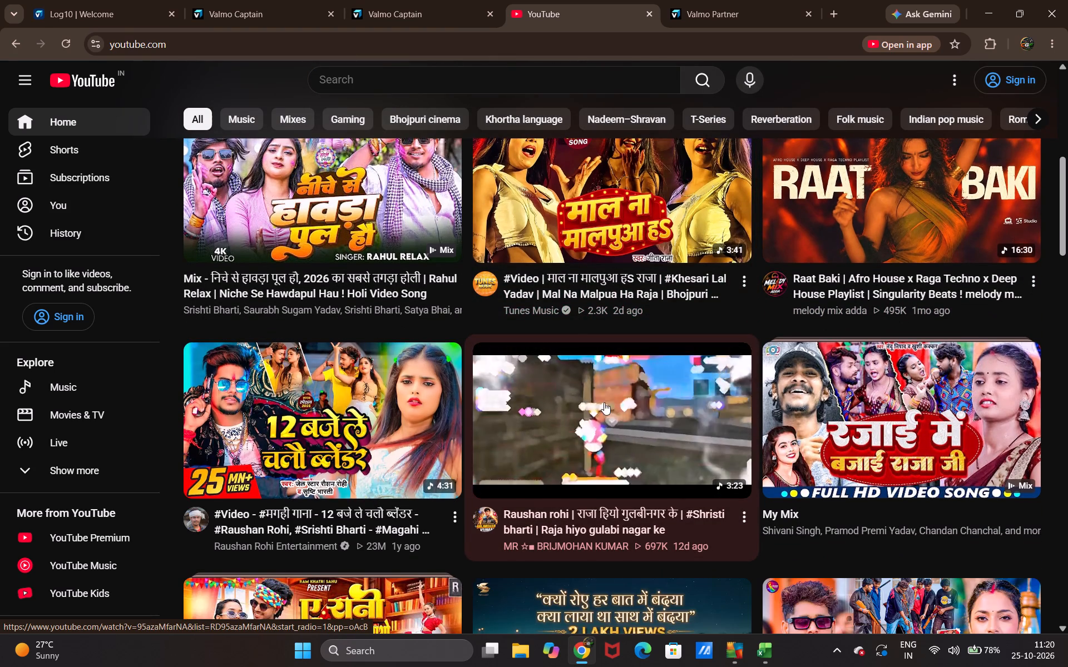
scroll(567, 380, up, 4)
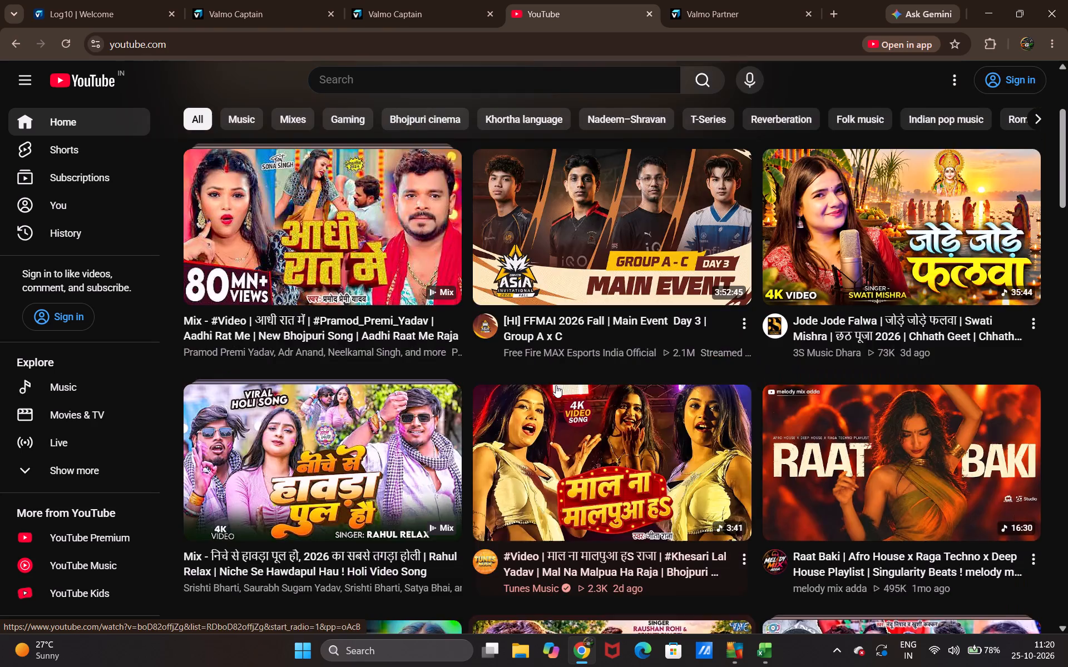